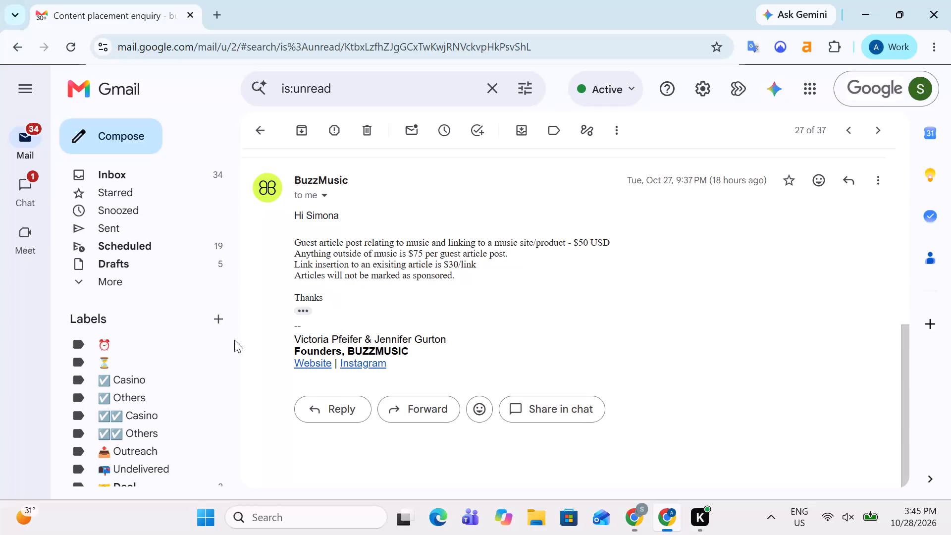
Switch to the New Master Sheet and paste the BuzzMusic sender's e-mail address into the buzz-music.com row's contact details.
{"action": "scroll", "coordinate": [339, 244], "scroll_direction": "up", "scroll_amount": 1}
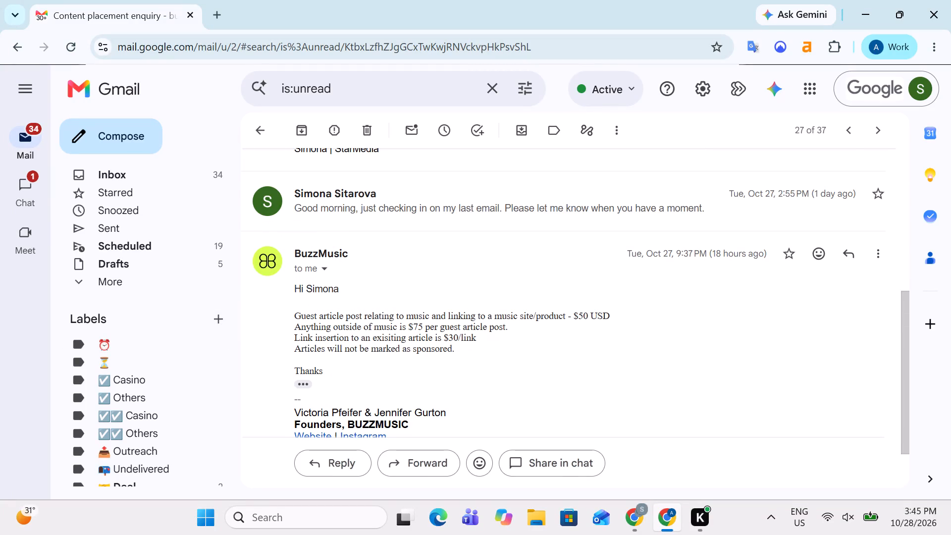
{"action": "left_click", "coordinate": [557, 300]}
{"action": "key", "text": "alt+Tab"}
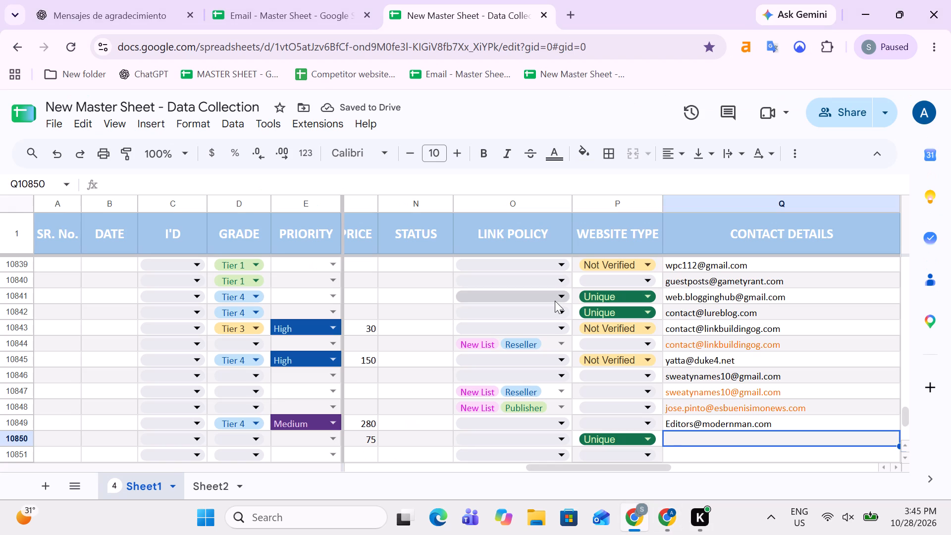
{"action": "key", "text": "ctrl+v"}
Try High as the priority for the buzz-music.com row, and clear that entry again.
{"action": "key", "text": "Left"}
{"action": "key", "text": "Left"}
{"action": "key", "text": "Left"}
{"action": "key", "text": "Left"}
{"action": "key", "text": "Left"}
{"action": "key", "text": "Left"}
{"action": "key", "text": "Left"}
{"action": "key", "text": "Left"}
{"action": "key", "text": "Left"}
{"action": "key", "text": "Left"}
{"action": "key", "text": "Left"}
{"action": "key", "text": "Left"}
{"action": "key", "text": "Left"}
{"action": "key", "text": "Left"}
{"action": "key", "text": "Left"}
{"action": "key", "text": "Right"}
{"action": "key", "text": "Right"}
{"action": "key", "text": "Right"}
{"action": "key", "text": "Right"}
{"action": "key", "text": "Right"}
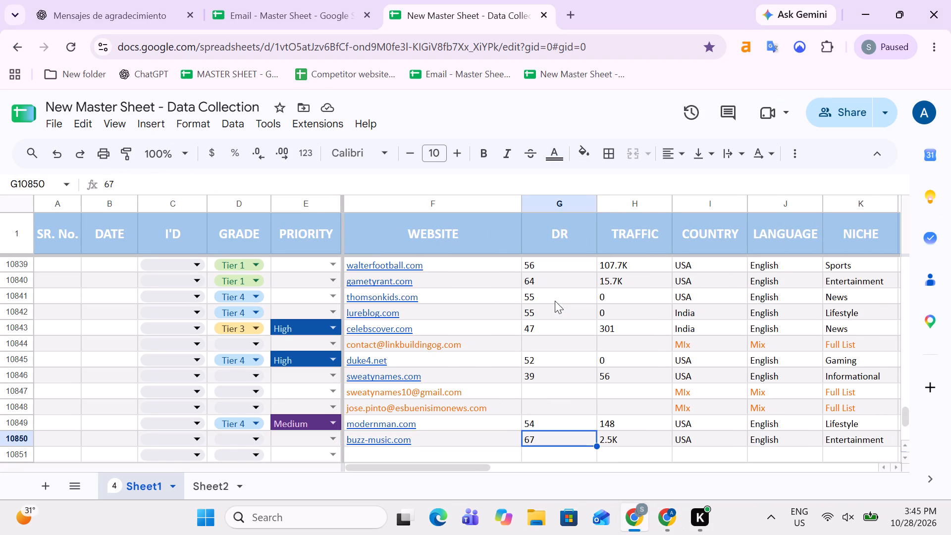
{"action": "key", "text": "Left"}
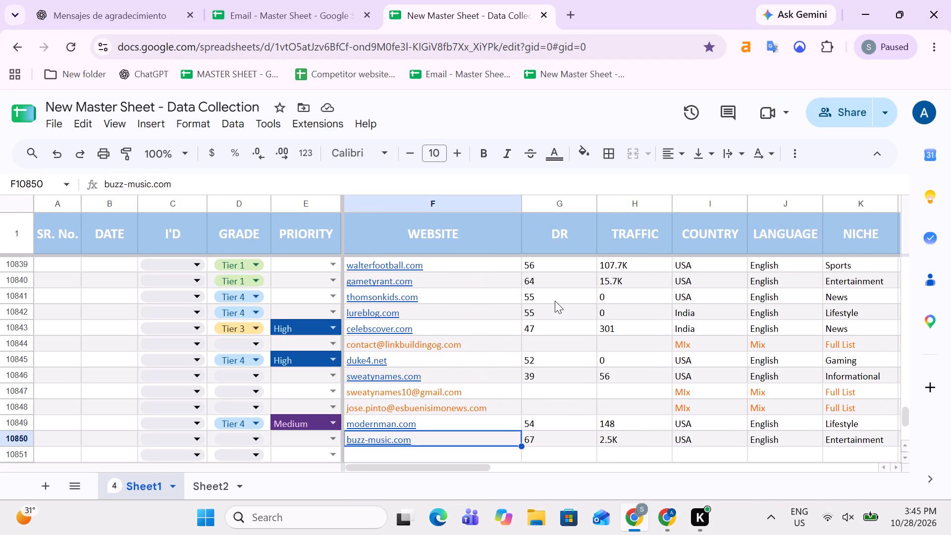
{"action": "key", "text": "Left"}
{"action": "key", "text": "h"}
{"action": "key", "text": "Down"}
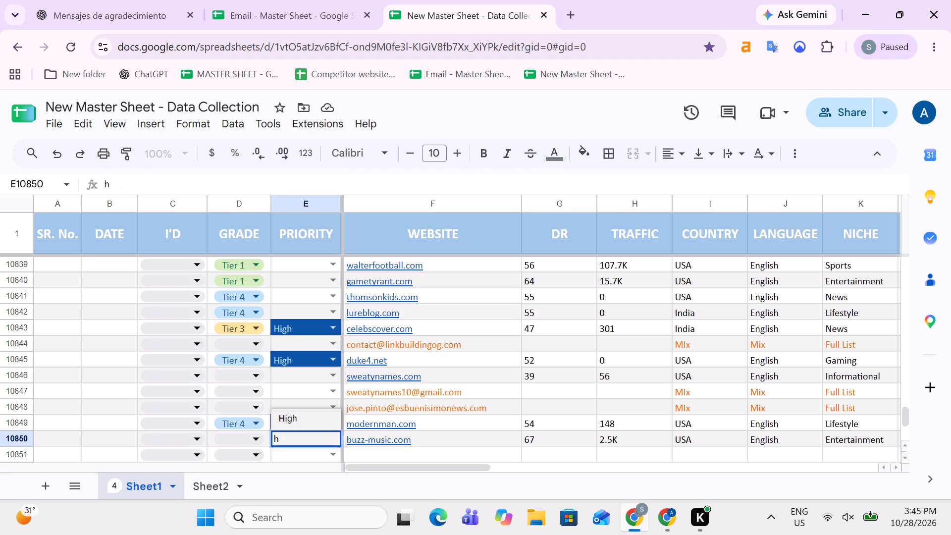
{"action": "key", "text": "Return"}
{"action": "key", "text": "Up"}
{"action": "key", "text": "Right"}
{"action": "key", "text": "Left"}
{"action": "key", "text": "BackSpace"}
Set the buzz-music.com row's grade to Tier 1.
{"action": "key", "text": "Right"}
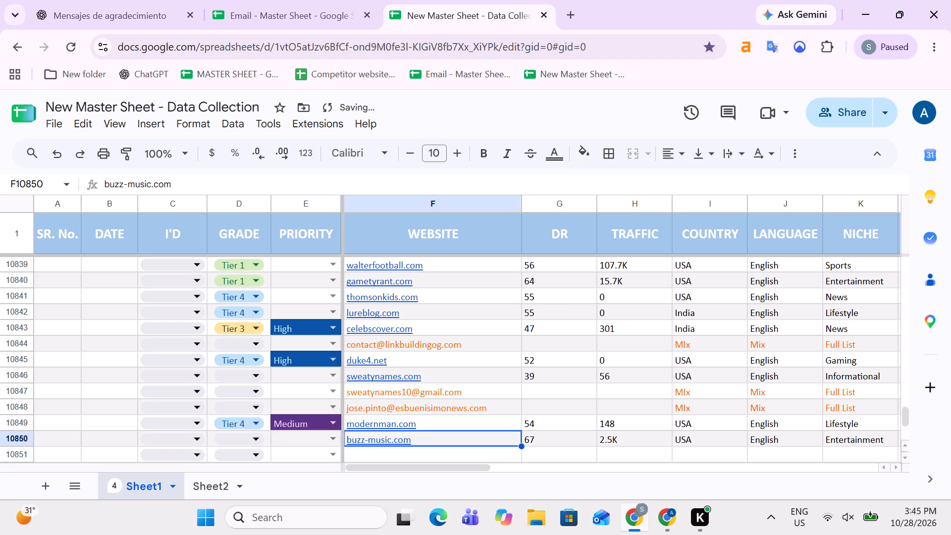
{"action": "key", "text": "Left"}
{"action": "key", "text": "Left"}
{"action": "key", "text": "t"}
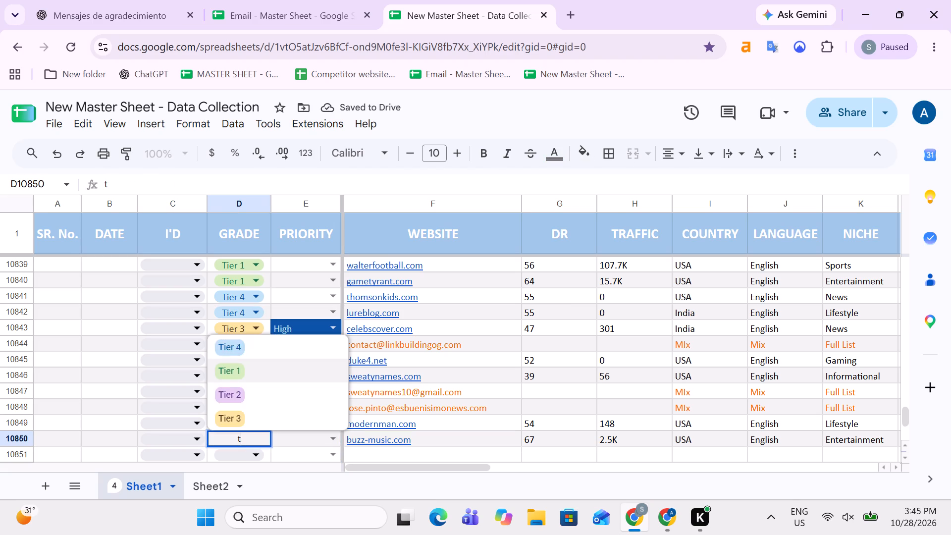
{"action": "key", "text": "Return"}
{"action": "key", "text": "Up"}
{"action": "key", "text": "Right"}
{"action": "key", "text": "alt+Tab"}
{"action": "scroll", "coordinate": [632, 267], "scroll_direction": "down", "scroll_amount": 7}
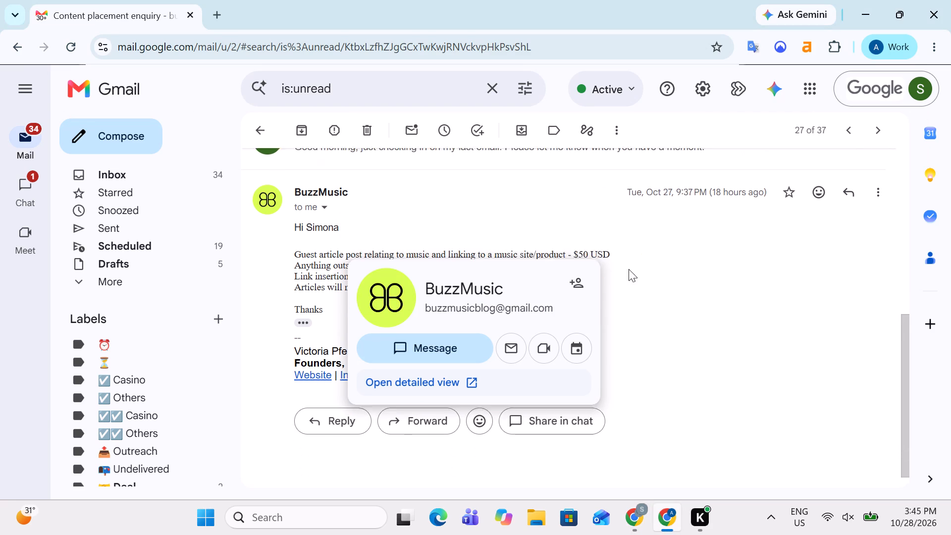
{"action": "left_click", "coordinate": [336, 414]}
{"action": "scroll", "coordinate": [433, 337], "scroll_direction": "down", "scroll_amount": 3}
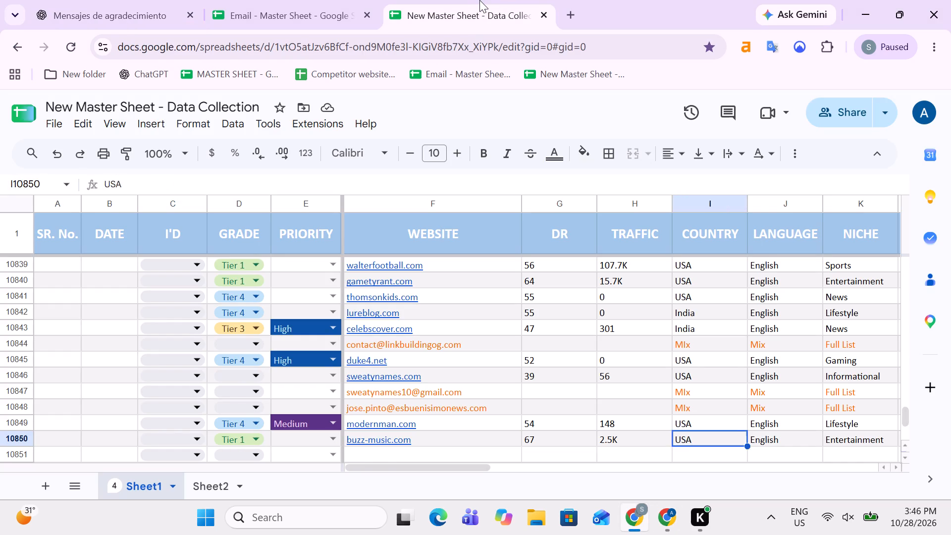
{"action": "key", "text": "Right"}
{"action": "key", "text": "Right"}
{"action": "key", "text": "Right"}
{"action": "key", "text": "Right"}
{"action": "key", "text": "Right"}
{"action": "key", "text": "Right"}
{"action": "key", "text": "Right"}
{"action": "key", "text": "Right"}
{"action": "key", "text": "Right"}
{"action": "key", "text": "Left"}
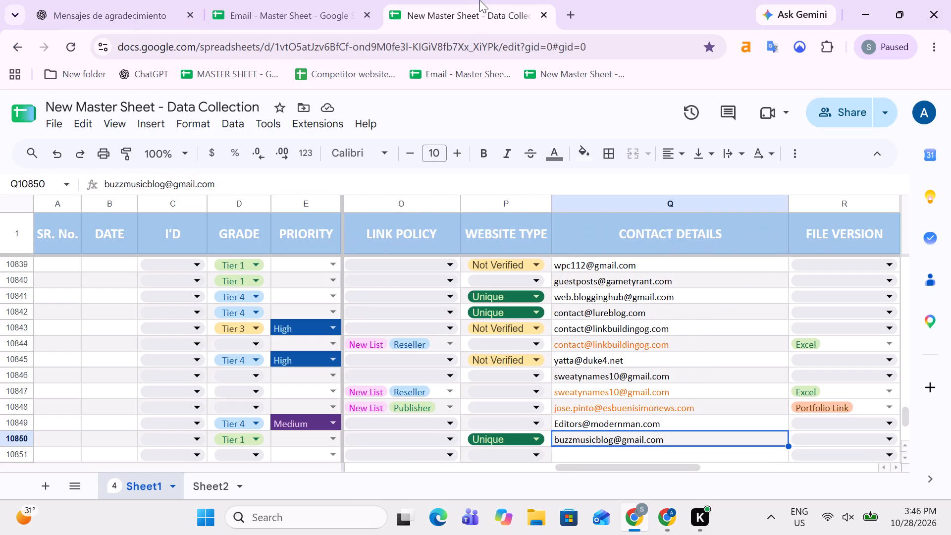
{"action": "key", "text": "Left"}
{"action": "key", "text": "Right"}
{"action": "key", "text": "Right"}
{"action": "key", "text": "Left"}
{"action": "key", "text": "Right"}
{"action": "key", "text": "Left"}
{"action": "key", "text": "Left"}
{"action": "key", "text": "Left"}
{"action": "key", "text": "Left"}
{"action": "key", "text": "Left"}
{"action": "key", "text": "Left"}
{"action": "key", "text": "Left"}
{"action": "key", "text": "Left"}
{"action": "key", "text": "Left"}
{"action": "key", "text": "Left"}
{"action": "key", "text": "Left"}
{"action": "key", "text": "Left"}
{"action": "key", "text": "Left"}
{"action": "key", "text": "Left"}
{"action": "key", "text": "Left"}
{"action": "key", "text": "Left"}
{"action": "key", "text": "Left"}
{"action": "key", "text": "Left"}
{"action": "key", "text": "Left"}
{"action": "key", "text": "Left"}
{"action": "key", "text": "Right"}
{"action": "key", "text": "Right"}
{"action": "key", "text": "Right"}
{"action": "key", "text": "Right"}
{"action": "key", "text": "Right"}
{"action": "key", "text": "Right"}
{"action": "key", "text": "Down"}
{"action": "key", "text": "Down"}
{"action": "key", "text": "Down"}
{"action": "key", "text": "Down"}
{"action": "key", "text": "Down"}
{"action": "key", "text": "Down"}
{"action": "key", "text": "Down"}
{"action": "key", "text": "Down"}
{"action": "key", "text": "Down"}
{"action": "key", "text": "Down"}
{"action": "key", "text": "Down"}
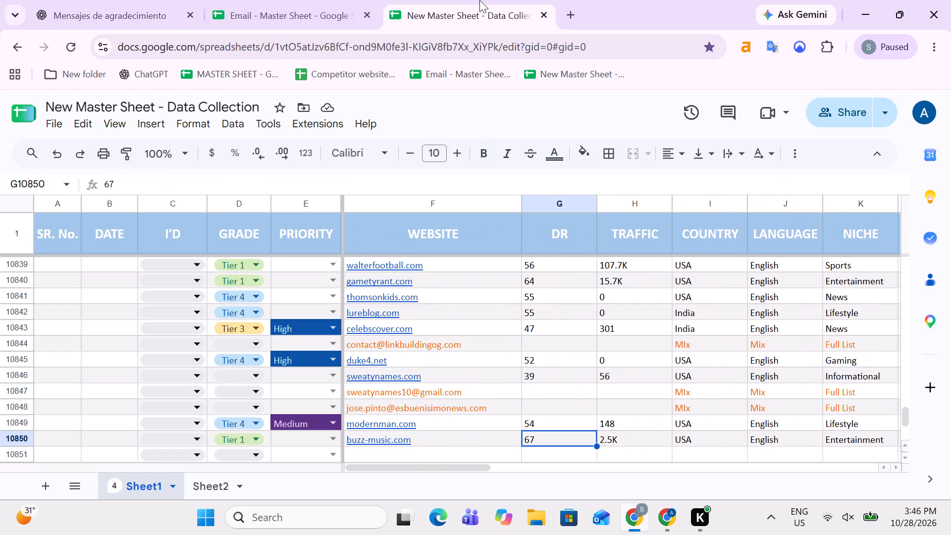
{"action": "key", "text": "Up"}
{"action": "key", "text": "Up"}
{"action": "key", "text": "Up"}
{"action": "key", "text": "Up"}
{"action": "key", "text": "Up"}
{"action": "key", "text": "Up"}
{"action": "key", "text": "Up"}
{"action": "key", "text": "Up"}
{"action": "key", "text": "Up"}
{"action": "key", "text": "Up"}
{"action": "key", "text": "Up"}
{"action": "key", "text": "Up"}
{"action": "key", "text": "Up"}
{"action": "key", "text": "Up"}
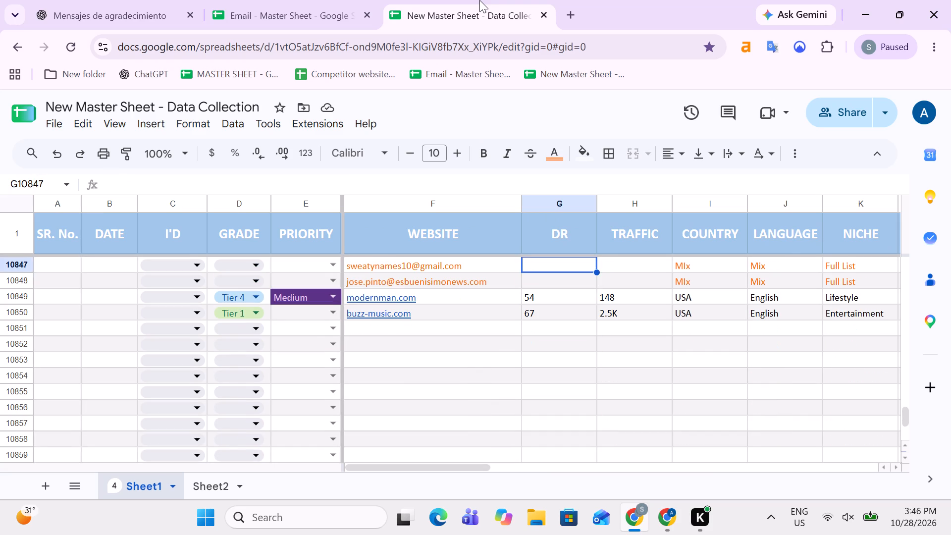
{"action": "key", "text": "Down"}
{"action": "key", "text": "Down"}
{"action": "key", "text": "Down"}
{"action": "key", "text": "Down"}
{"action": "key", "text": "Left"}
{"action": "key", "text": "alt+Tab"}
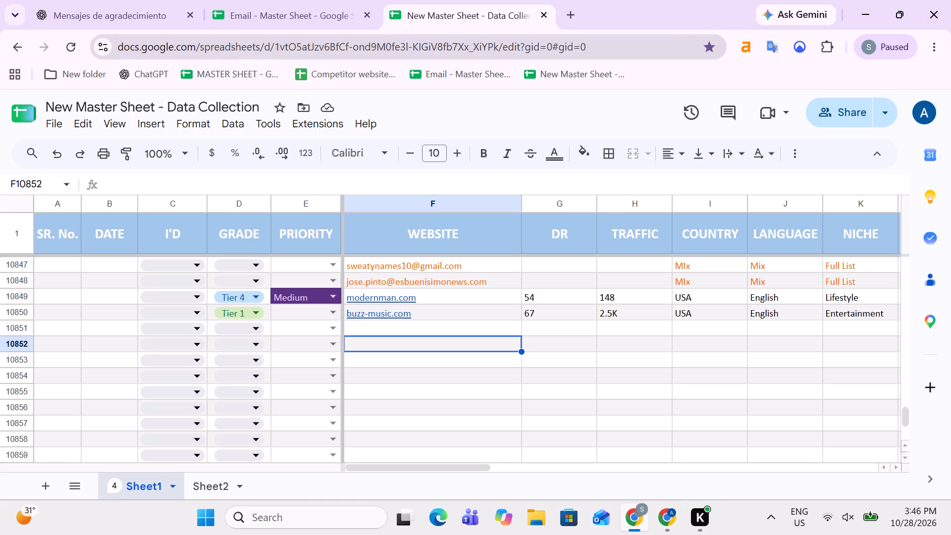
{"action": "key", "text": "Up"}
{"action": "key", "text": "Right"}
{"action": "key", "text": "Left"}
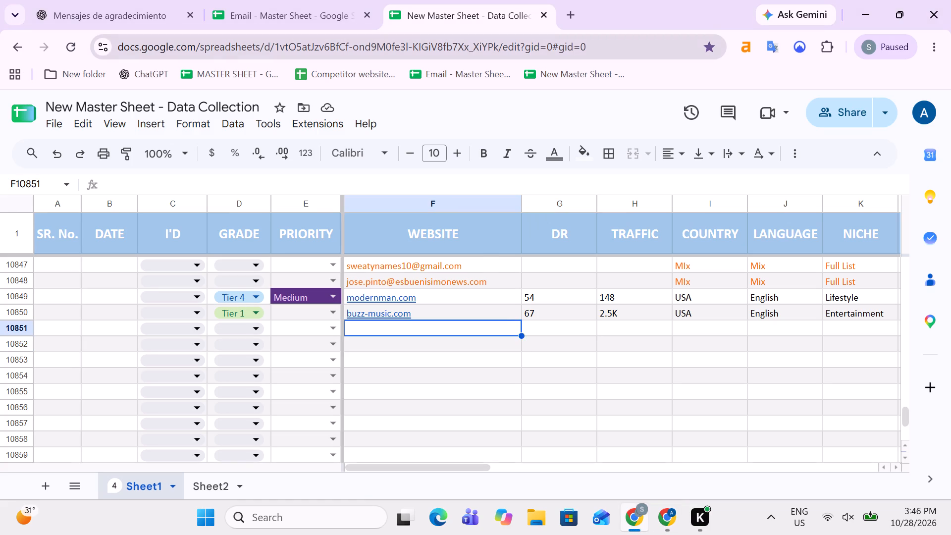
{"action": "key", "text": "Return"}
{"action": "key", "text": "ctrl+v"}
{"action": "key", "text": "Tab"}
{"action": "key", "text": "alt+Tab"}
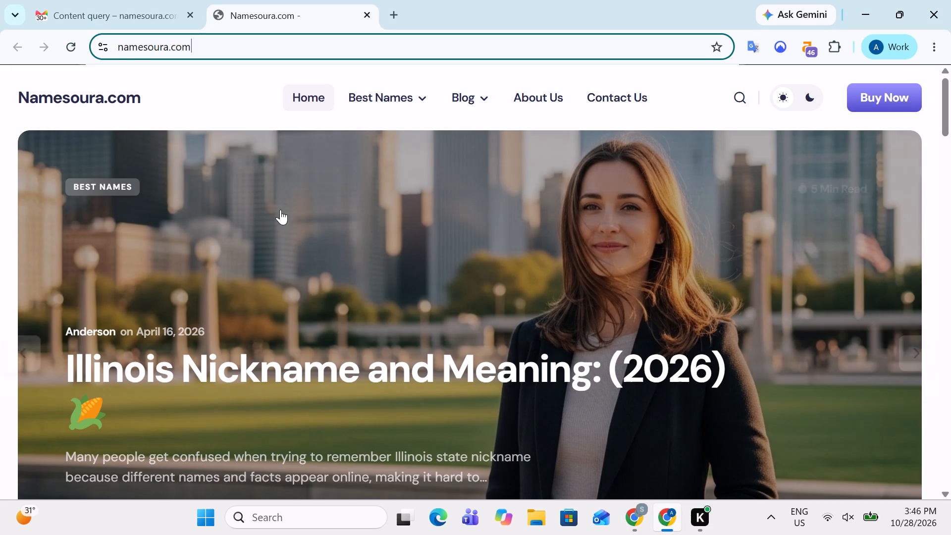
Look through the namesoura.com homepage and bring up the site's Ahrefs metrics.
{"action": "scroll", "coordinate": [330, 312], "scroll_direction": "down", "scroll_amount": 7}
{"action": "scroll", "coordinate": [670, 240], "scroll_direction": "down", "scroll_amount": 18}
{"action": "scroll", "coordinate": [673, 243], "scroll_direction": "down", "scroll_amount": 9}
{"action": "scroll", "coordinate": [673, 243], "scroll_direction": "up", "scroll_amount": 20}
{"action": "scroll", "coordinate": [673, 243], "scroll_direction": "up", "scroll_amount": 16}
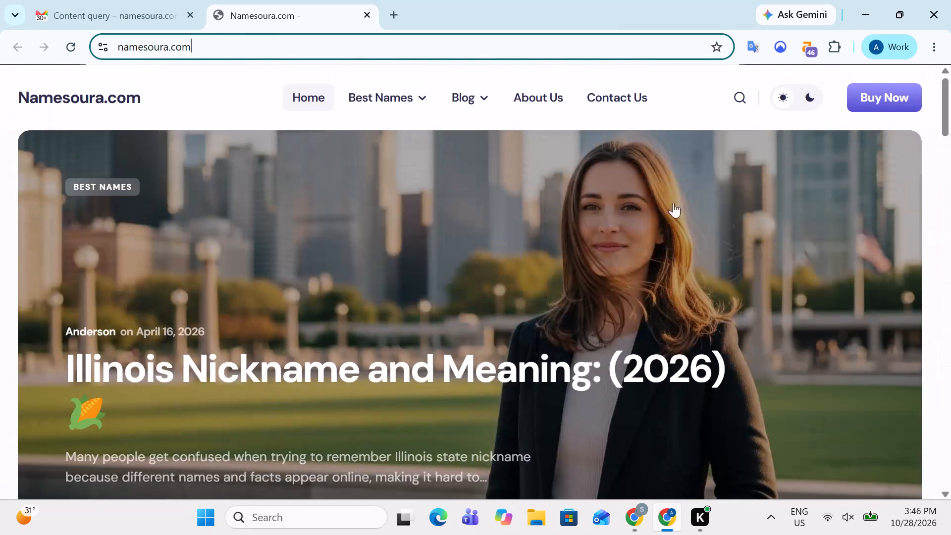
{"action": "left_click", "coordinate": [815, 54]}
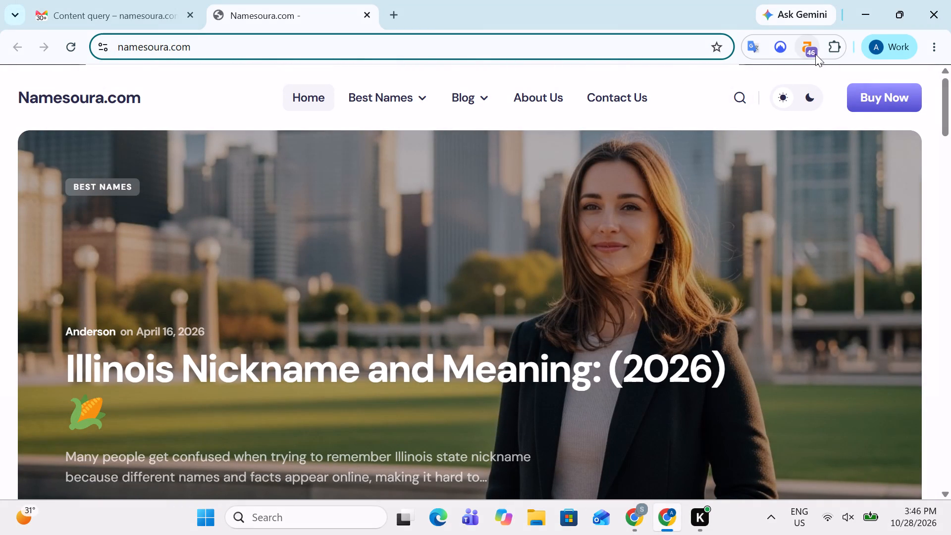
Switch to the New Master Sheet and enter DR 46 and traffic 172 in the namesoura.com row.
{"action": "key", "text": "alt+Tab"}
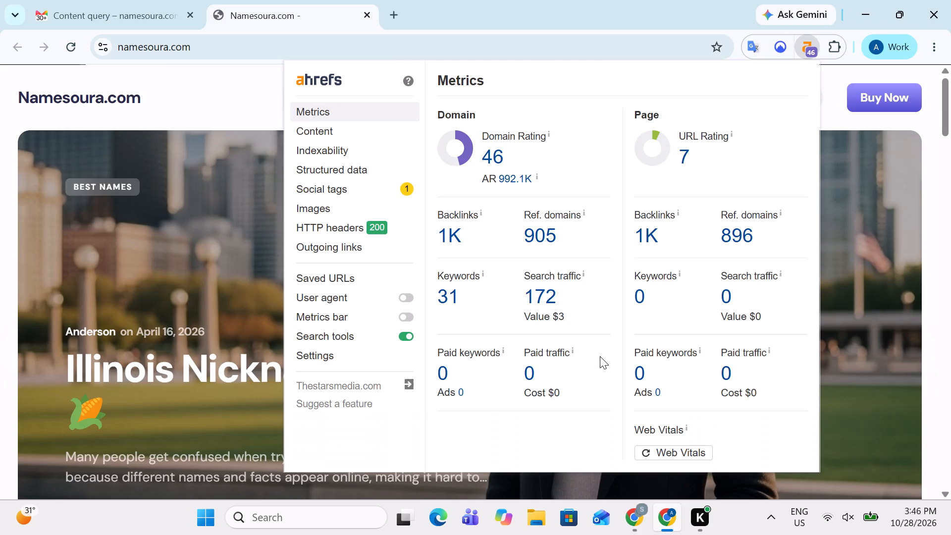
{"action": "type", "text": "46"}
{"action": "key", "text": "Right"}
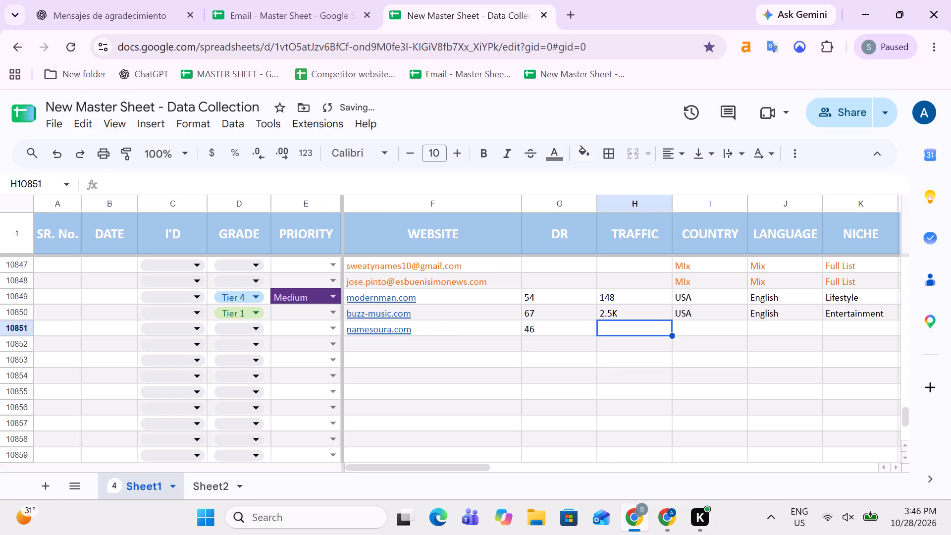
{"action": "type", "text": "173"}
{"action": "key", "text": "BackSpace"}
{"action": "key", "text": "2"}
{"action": "key", "text": "Right"}
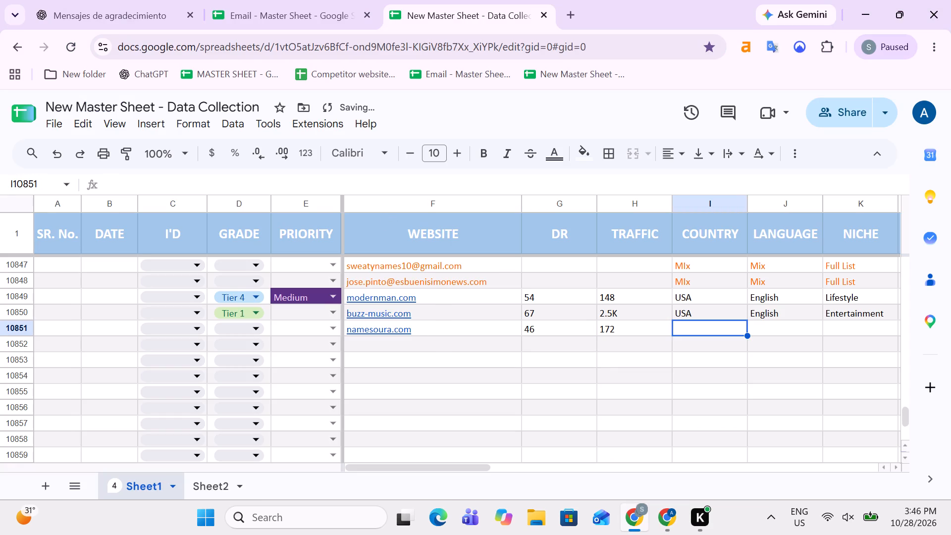
Fill in the namesoura.com row with country USA, language English and niche Informational.
{"action": "type", "text": "US"}
{"action": "key", "text": "Right"}
{"action": "key", "text": "shift+e"}
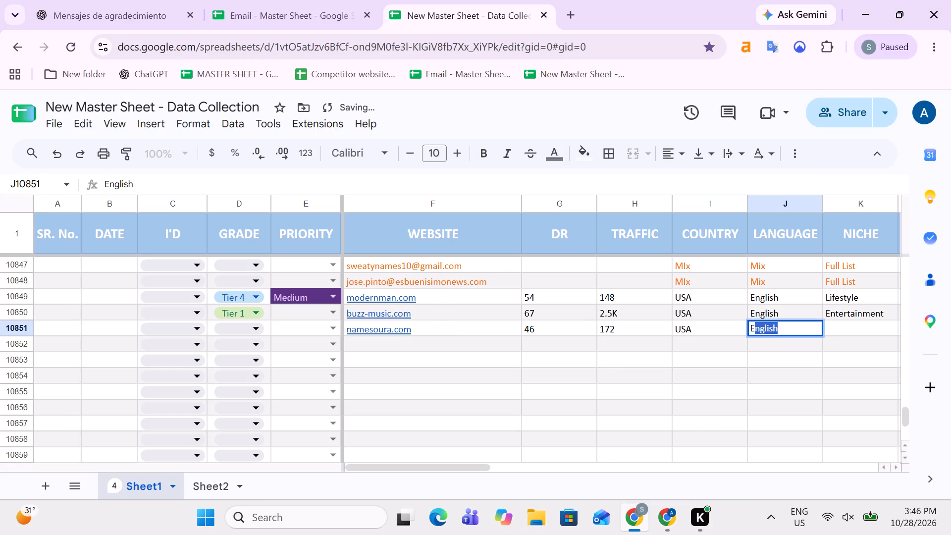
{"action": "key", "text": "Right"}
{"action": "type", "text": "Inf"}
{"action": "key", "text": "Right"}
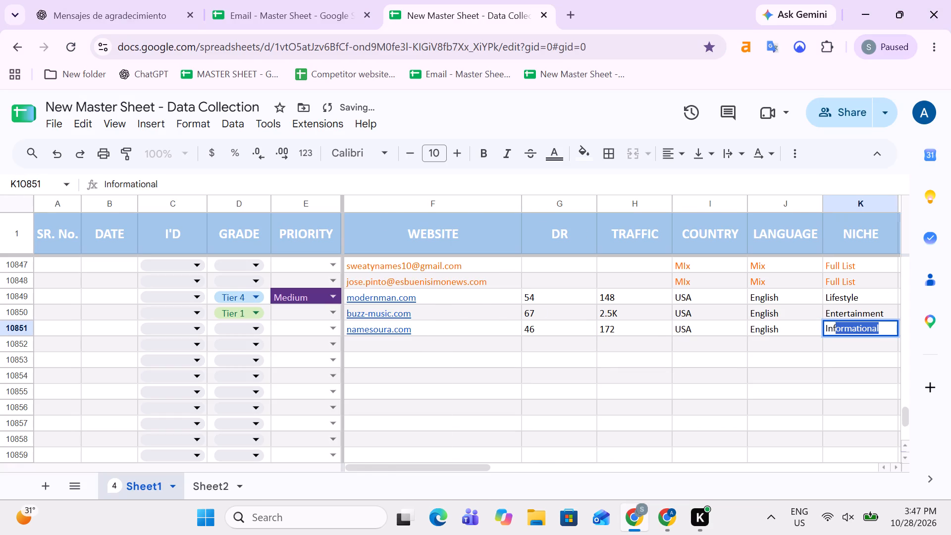
Accept the niche Informational in the namesoura.com row and move on to its empty price cell.
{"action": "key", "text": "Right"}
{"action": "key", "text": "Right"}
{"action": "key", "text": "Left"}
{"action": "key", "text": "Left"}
Switch to the namesoura.com homepage, search the site for Netbet, and close the site when done.
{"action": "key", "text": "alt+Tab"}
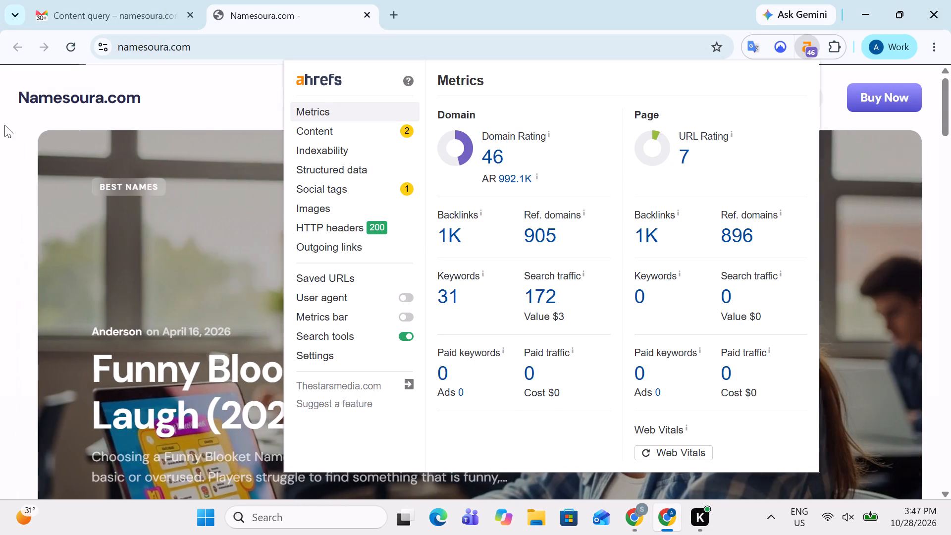
{"action": "left_click", "coordinate": [5, 94]}
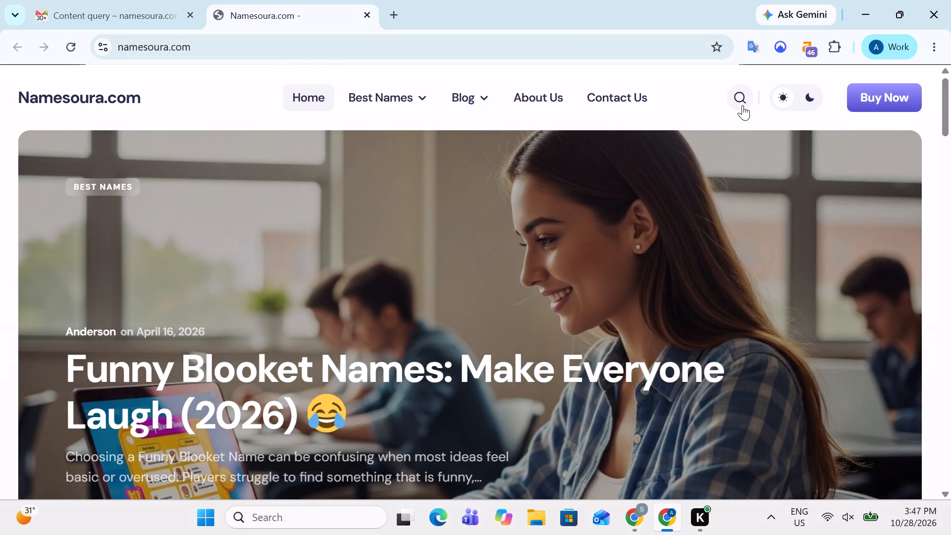
{"action": "left_click", "coordinate": [742, 105]}
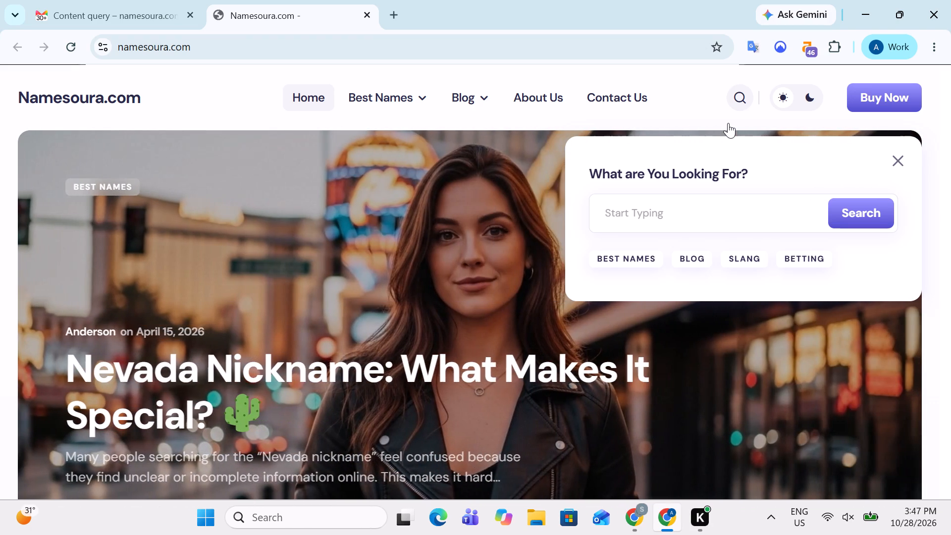
{"action": "left_click", "coordinate": [746, 201]}
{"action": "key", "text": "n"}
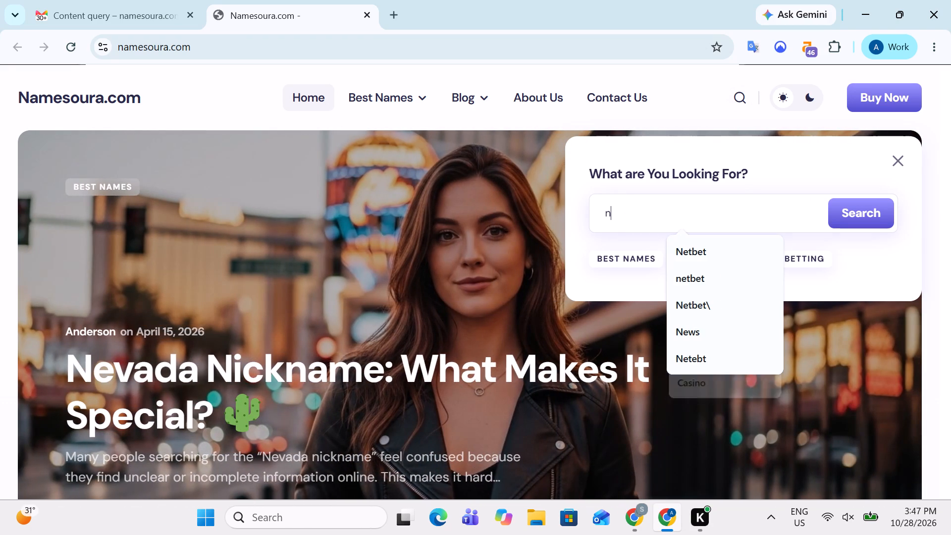
{"action": "left_click", "coordinate": [735, 241]}
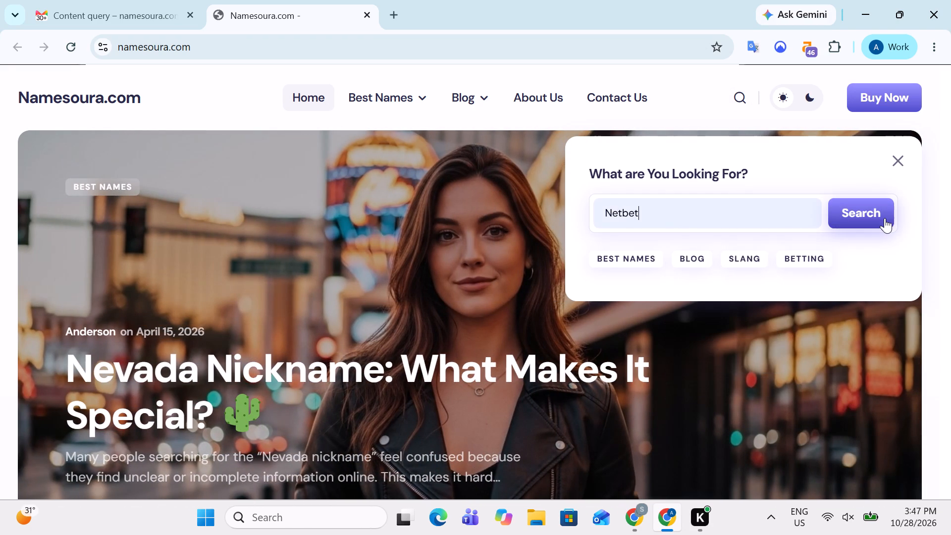
{"action": "left_click", "coordinate": [885, 218]}
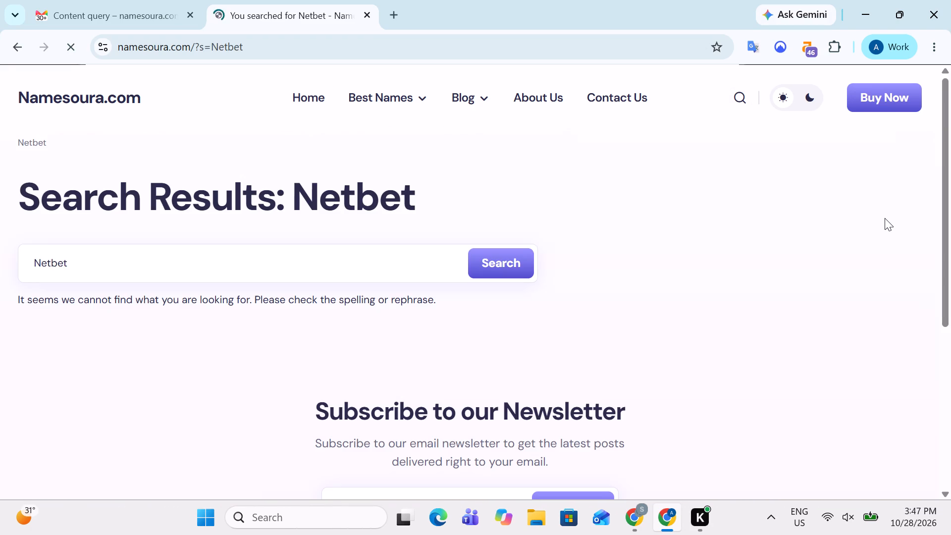
{"action": "scroll", "coordinate": [490, 338], "scroll_direction": "down", "scroll_amount": 2}
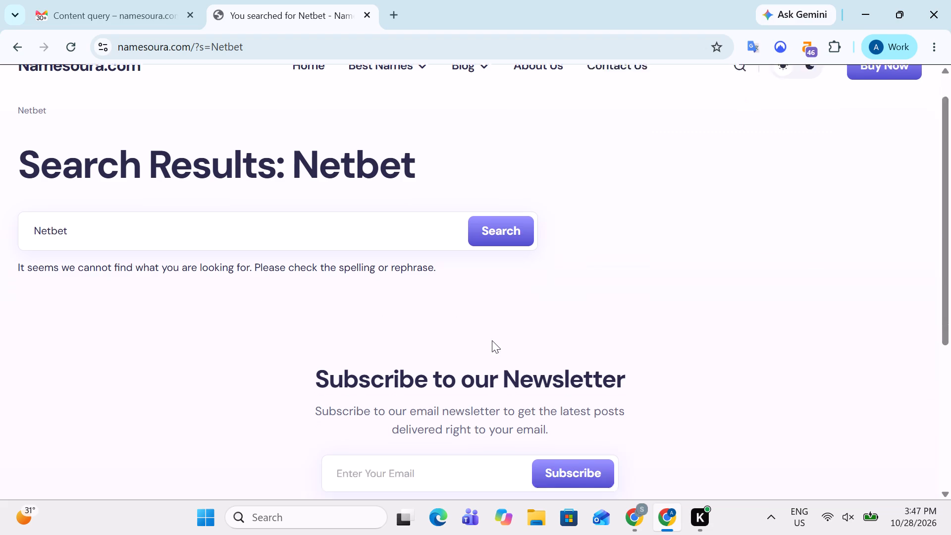
{"action": "left_click", "coordinate": [365, 19]}
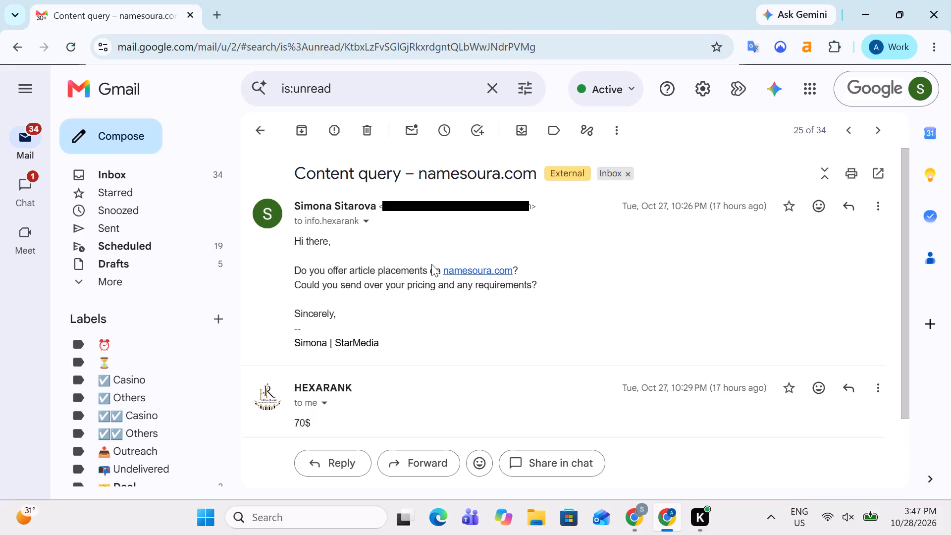
Read HEXARANK's pricing reply, switch to the New Master Sheet, and enter price 70 in the namesoura.com row.
{"action": "scroll", "coordinate": [417, 380], "scroll_direction": "down", "scroll_amount": 4}
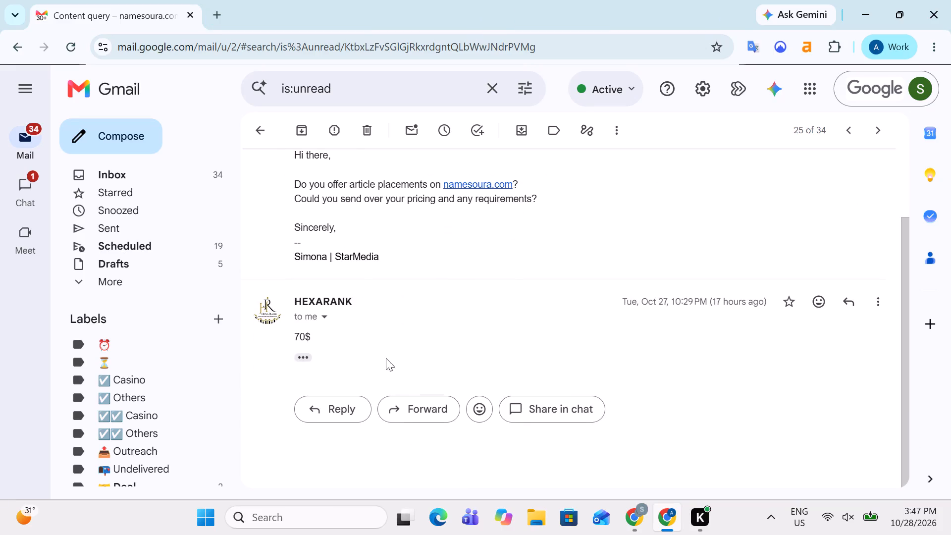
{"action": "key", "text": "alt+Tab"}
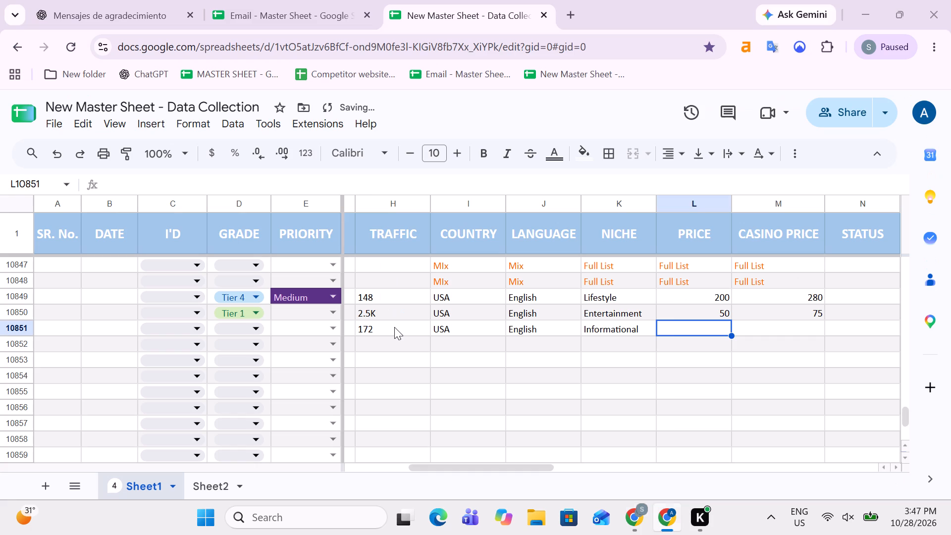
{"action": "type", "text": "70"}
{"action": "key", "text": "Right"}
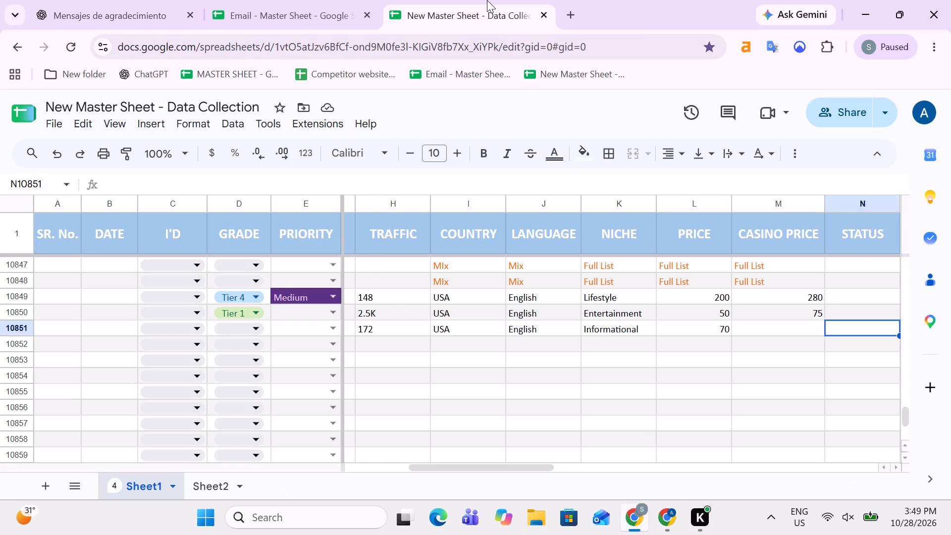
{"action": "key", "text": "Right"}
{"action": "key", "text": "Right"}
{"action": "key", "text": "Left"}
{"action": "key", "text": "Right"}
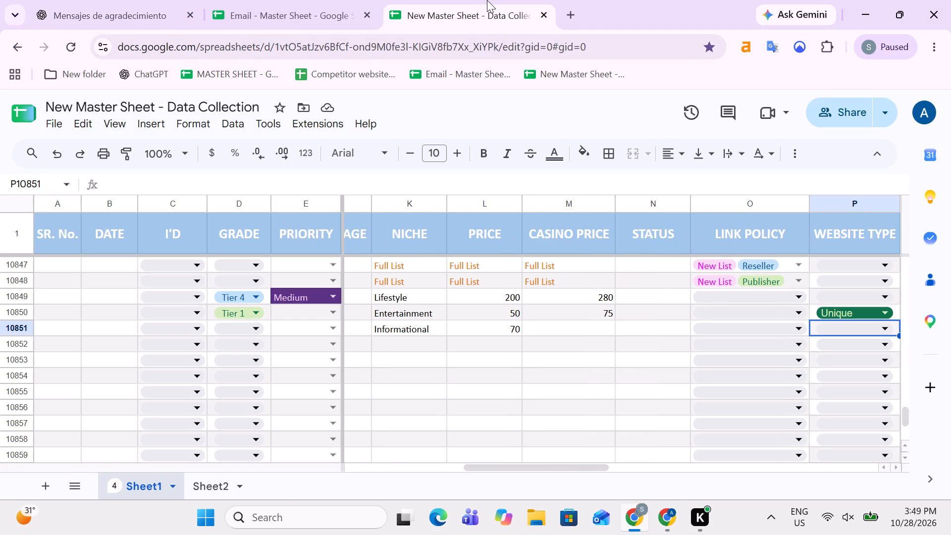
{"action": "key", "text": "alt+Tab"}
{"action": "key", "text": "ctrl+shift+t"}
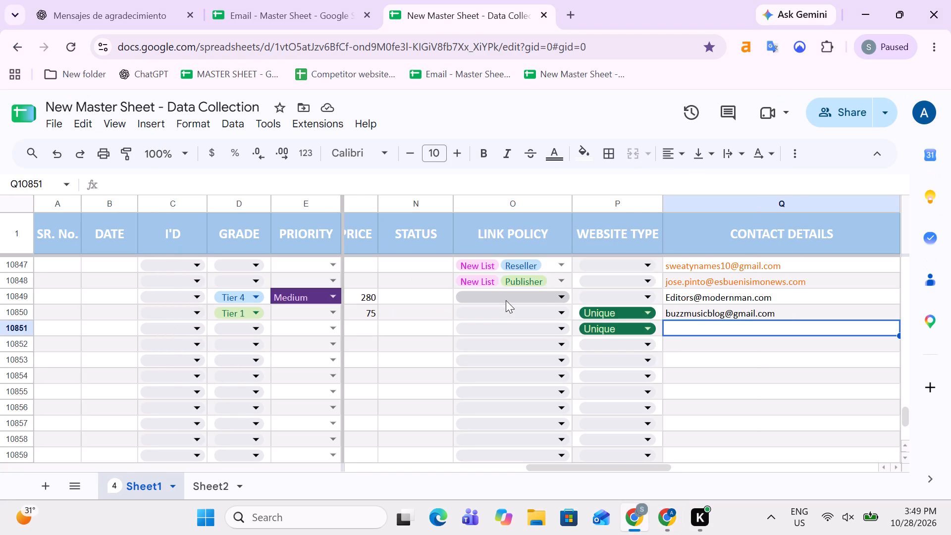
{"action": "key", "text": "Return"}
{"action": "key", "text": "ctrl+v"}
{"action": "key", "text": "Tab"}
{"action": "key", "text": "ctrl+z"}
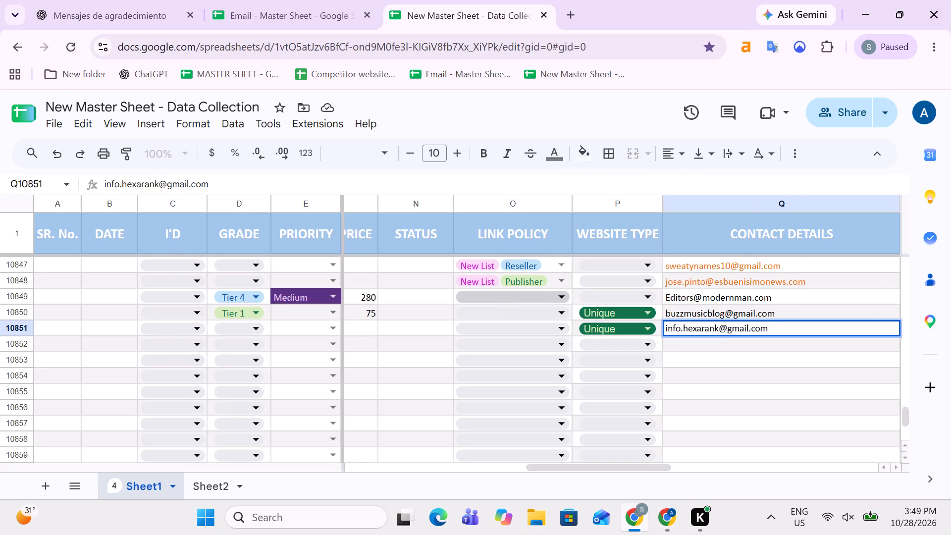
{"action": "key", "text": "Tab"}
Review the namesoura.com row's cells from niche through contact details in the New Master Sheet.
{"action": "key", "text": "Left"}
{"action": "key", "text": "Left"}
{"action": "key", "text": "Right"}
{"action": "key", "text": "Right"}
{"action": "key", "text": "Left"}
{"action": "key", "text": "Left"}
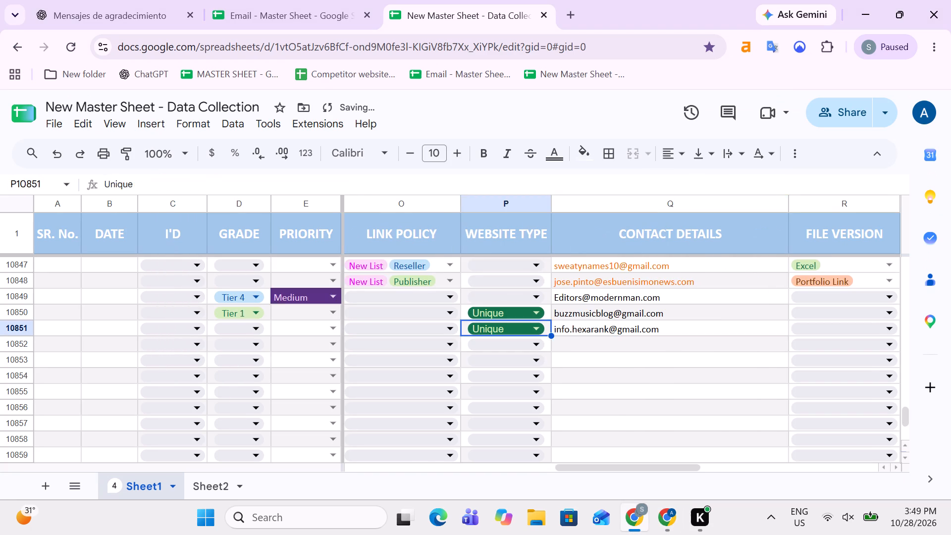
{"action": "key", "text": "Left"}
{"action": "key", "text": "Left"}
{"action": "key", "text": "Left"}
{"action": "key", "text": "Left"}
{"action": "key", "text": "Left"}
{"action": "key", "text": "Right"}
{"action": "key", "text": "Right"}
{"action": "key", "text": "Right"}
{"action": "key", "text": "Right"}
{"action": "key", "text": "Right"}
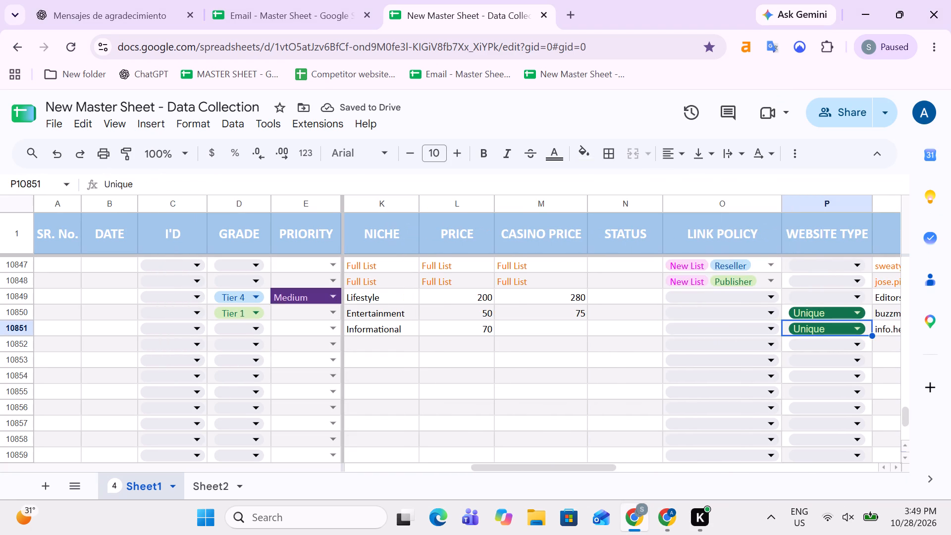
Set the grade of the namesoura.com row to Tier 4.
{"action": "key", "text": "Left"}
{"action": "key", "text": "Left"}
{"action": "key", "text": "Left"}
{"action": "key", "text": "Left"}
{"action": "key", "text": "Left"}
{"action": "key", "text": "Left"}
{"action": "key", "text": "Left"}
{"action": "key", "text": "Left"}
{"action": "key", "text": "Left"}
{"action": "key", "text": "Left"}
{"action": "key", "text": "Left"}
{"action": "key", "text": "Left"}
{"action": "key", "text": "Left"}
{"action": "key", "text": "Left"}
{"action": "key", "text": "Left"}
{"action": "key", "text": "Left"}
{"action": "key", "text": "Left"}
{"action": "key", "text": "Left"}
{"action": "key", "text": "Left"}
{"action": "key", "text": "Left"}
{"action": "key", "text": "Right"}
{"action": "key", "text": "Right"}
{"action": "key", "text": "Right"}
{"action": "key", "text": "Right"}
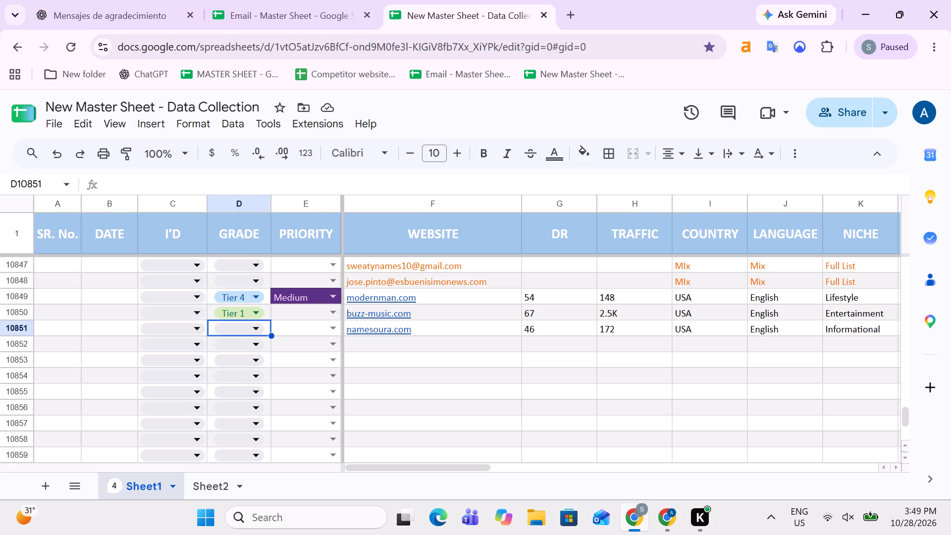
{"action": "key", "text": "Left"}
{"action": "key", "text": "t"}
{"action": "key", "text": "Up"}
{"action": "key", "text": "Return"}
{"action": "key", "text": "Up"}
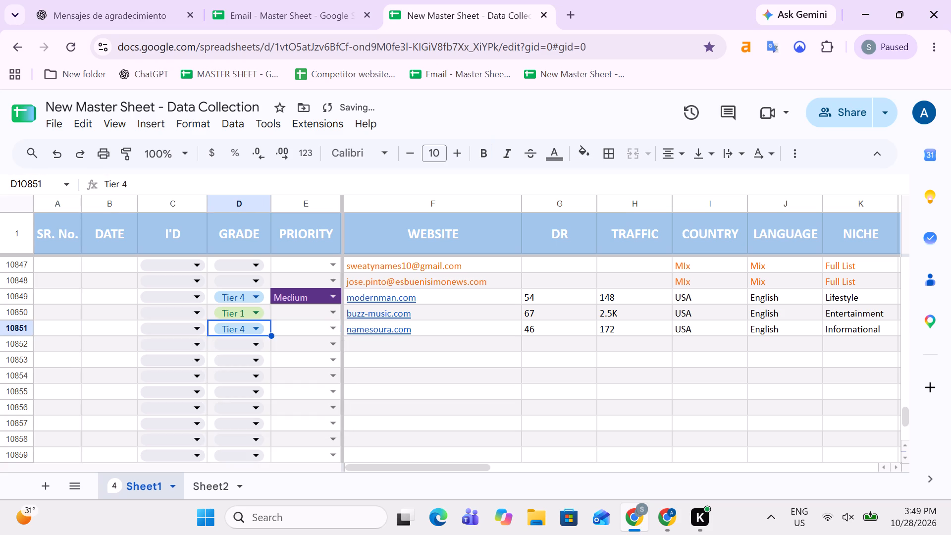
Review the namesoura.com row's cells across the sheet, from the date through the website type.
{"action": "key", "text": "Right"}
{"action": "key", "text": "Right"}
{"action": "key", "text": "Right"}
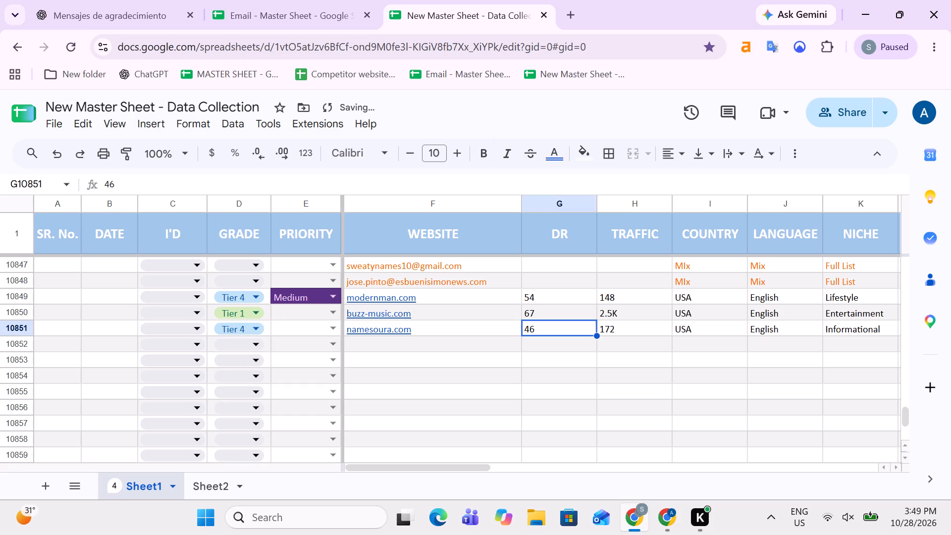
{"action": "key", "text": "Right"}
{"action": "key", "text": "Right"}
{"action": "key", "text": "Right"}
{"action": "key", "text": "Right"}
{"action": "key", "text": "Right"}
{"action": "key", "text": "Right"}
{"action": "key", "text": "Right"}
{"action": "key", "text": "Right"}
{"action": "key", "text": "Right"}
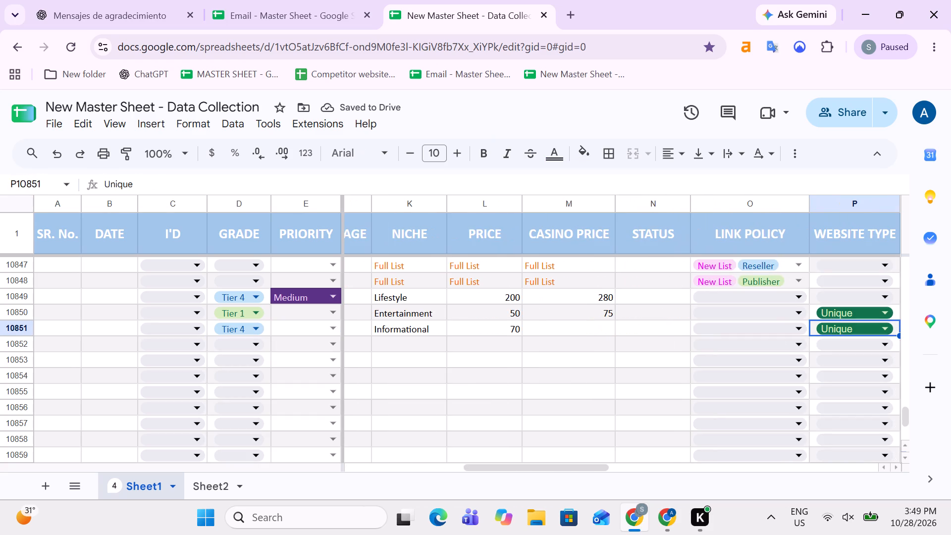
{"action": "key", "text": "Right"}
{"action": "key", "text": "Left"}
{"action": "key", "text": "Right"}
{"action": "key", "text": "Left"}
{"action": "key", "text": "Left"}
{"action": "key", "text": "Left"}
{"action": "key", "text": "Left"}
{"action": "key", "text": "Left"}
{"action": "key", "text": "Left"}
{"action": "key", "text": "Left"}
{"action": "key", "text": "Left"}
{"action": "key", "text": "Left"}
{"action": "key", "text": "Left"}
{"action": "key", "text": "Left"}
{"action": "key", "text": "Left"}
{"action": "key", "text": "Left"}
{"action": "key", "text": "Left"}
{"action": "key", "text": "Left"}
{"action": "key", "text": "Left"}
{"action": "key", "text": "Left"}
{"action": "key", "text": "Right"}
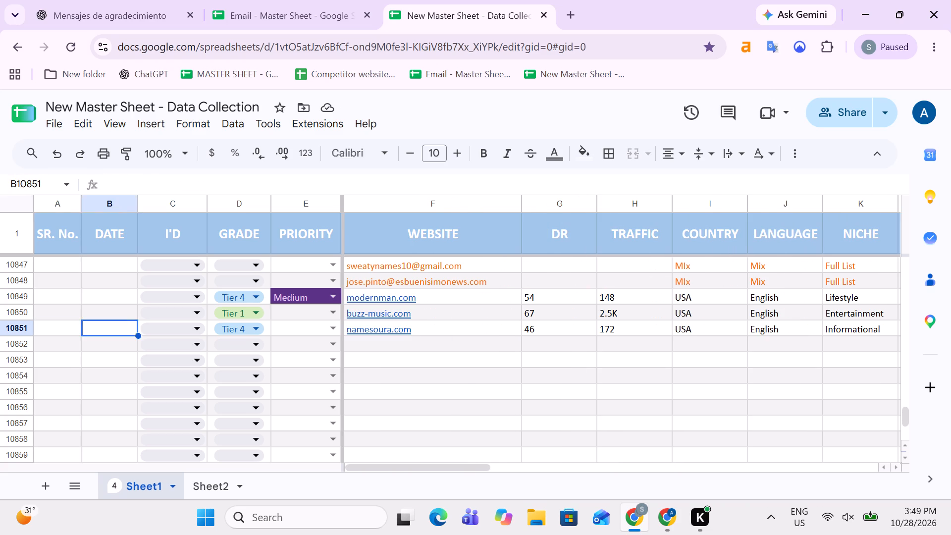
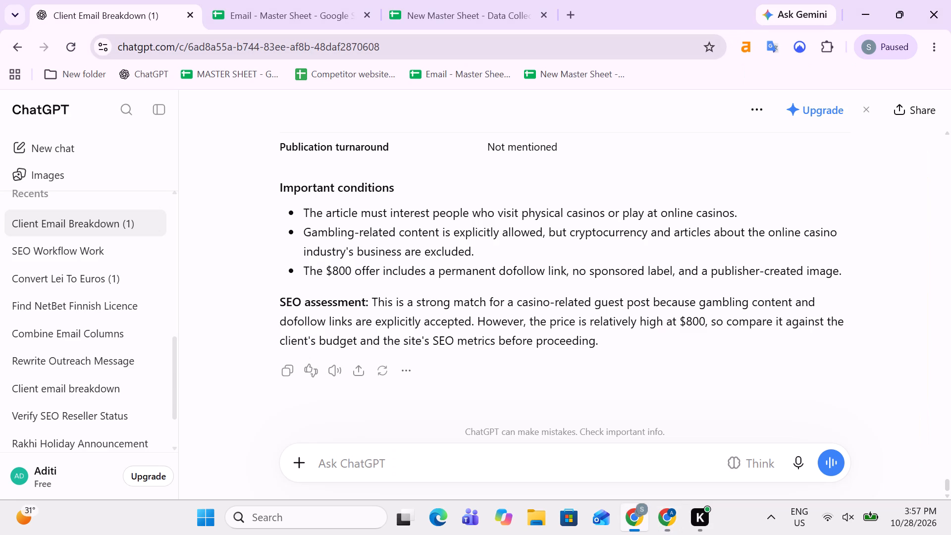
{"action": "left_click", "coordinate": [457, 0]}
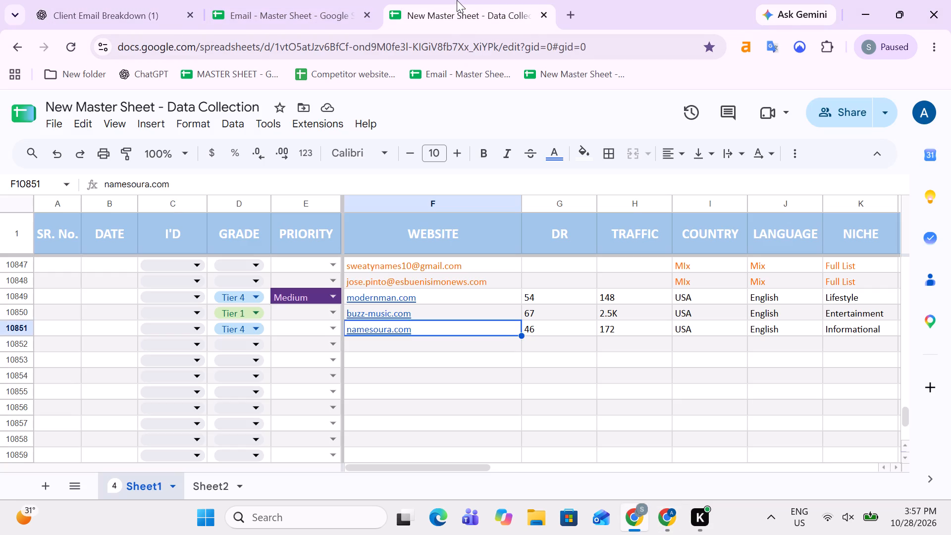
{"action": "key", "text": "Down"}
{"action": "key", "text": "Return"}
{"action": "key", "text": "ctrl+v"}
{"action": "key", "text": "Tab"}
Switch back to the open American Casino Guide Book website.
{"action": "key", "text": "alt+Tab"}
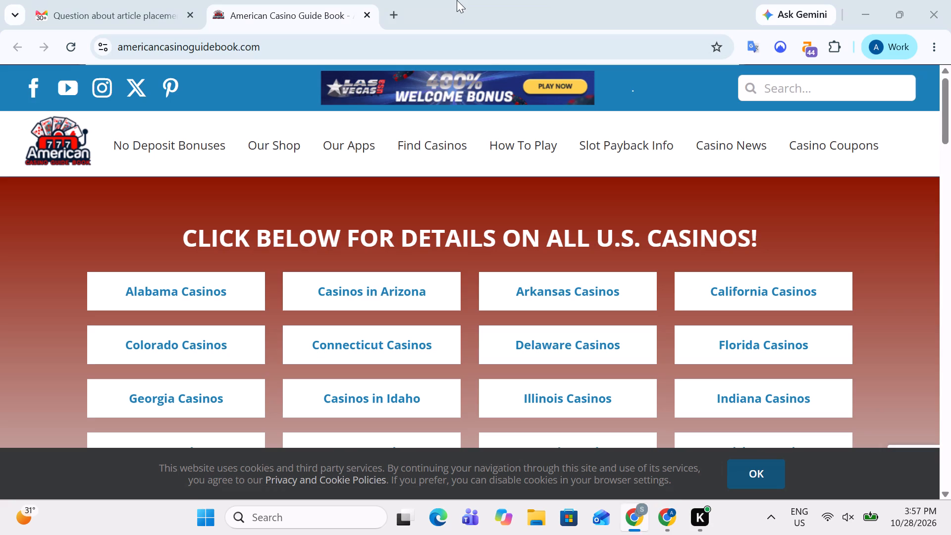
Look up americancasinoguidebook.com's Ahrefs metrics and enter a DR of 44 in its New Master Sheet row.
{"action": "scroll", "coordinate": [463, 93], "scroll_direction": "down", "scroll_amount": 8}
{"action": "scroll", "coordinate": [522, 198], "scroll_direction": "down", "scroll_amount": 9}
{"action": "scroll", "coordinate": [538, 257], "scroll_direction": "up", "scroll_amount": 20}
{"action": "scroll", "coordinate": [538, 257], "scroll_direction": "up", "scroll_amount": 5}
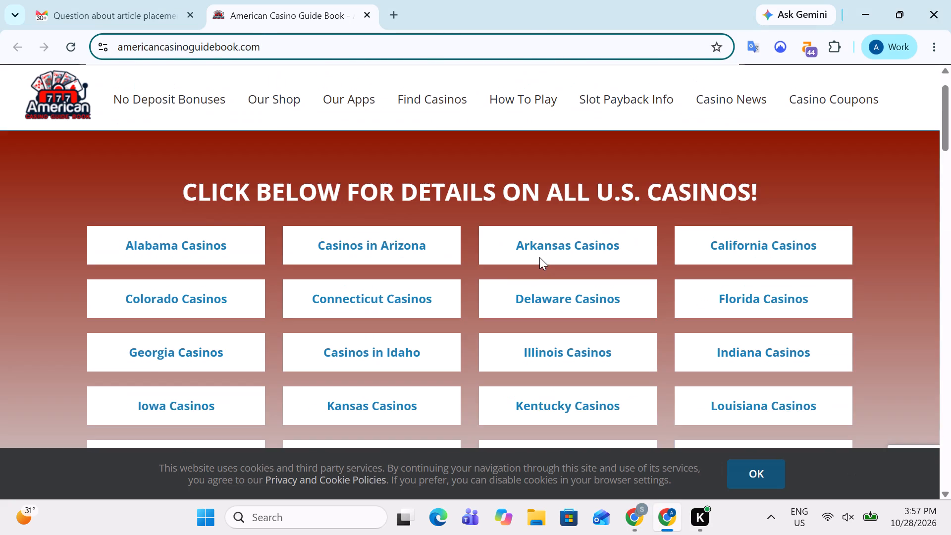
{"action": "scroll", "coordinate": [539, 257], "scroll_direction": "up", "scroll_amount": 1}
{"action": "left_click", "coordinate": [809, 45]}
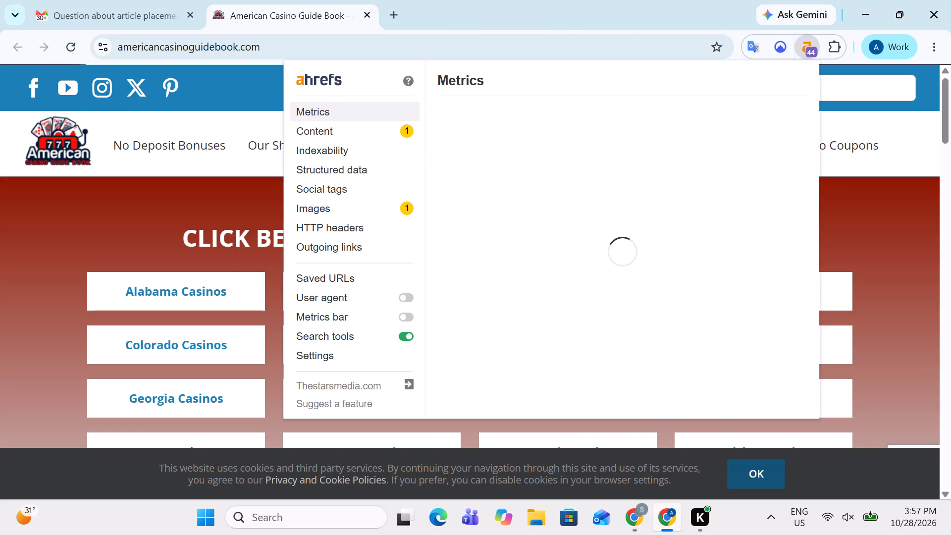
{"action": "key", "text": "alt+Tab"}
{"action": "type", "text": "44"}
{"action": "key", "text": "Right"}
{"action": "key", "text": "alt+Tab"}
{"action": "key", "text": "alt+Tab"}
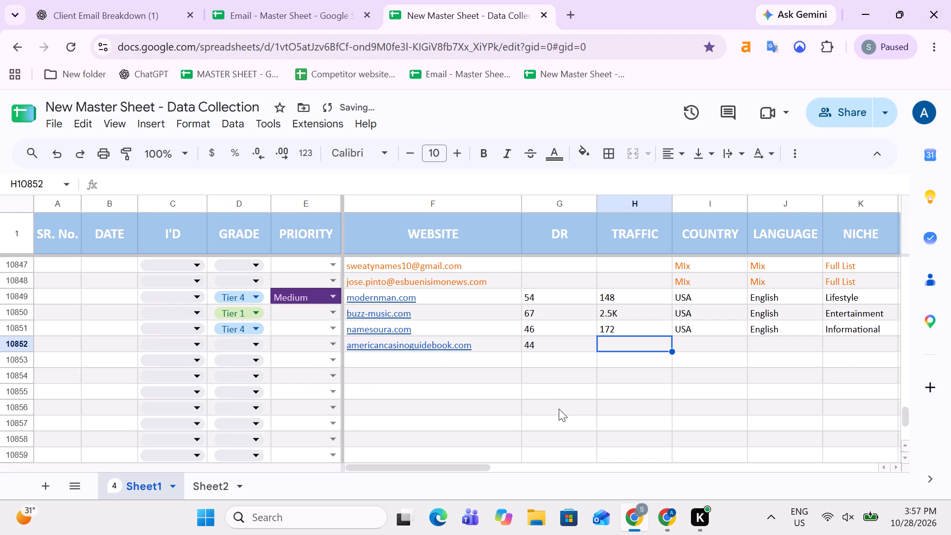
Fill in the americancasinoguidebook.com row with traffic 17.4K, country USA and language English.
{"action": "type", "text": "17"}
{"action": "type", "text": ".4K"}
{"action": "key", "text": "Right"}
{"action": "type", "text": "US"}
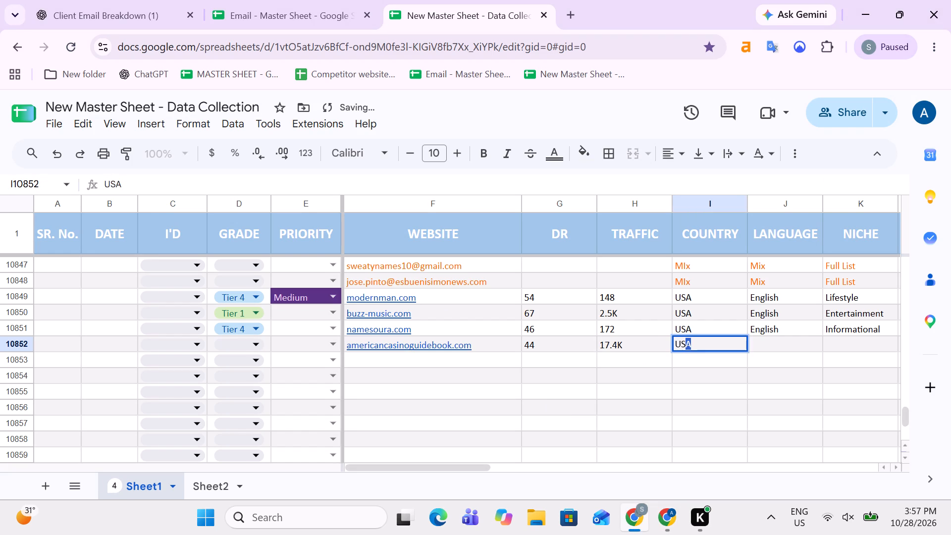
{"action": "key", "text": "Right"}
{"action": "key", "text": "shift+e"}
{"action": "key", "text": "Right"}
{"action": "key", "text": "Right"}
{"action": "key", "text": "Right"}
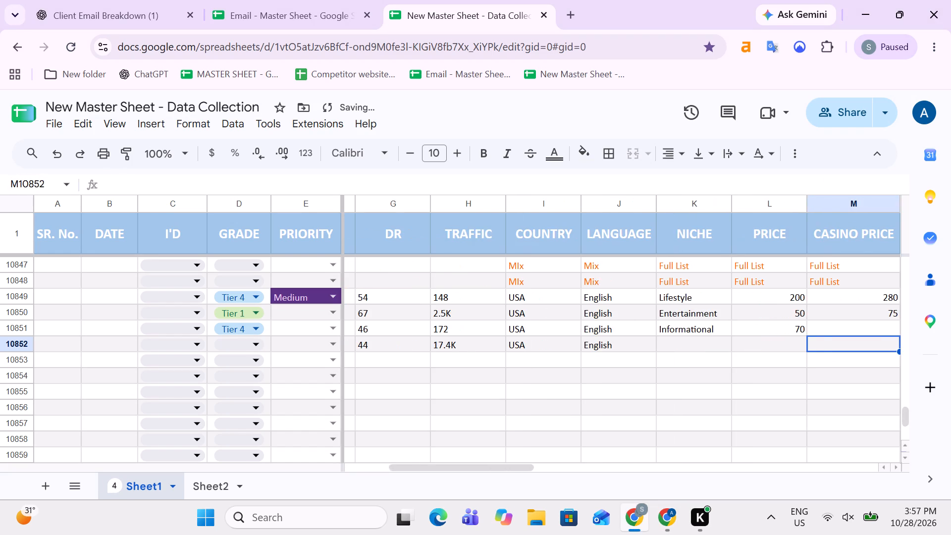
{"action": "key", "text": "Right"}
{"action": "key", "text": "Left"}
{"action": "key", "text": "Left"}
Search the American Casino Guide Book website for Netbet.
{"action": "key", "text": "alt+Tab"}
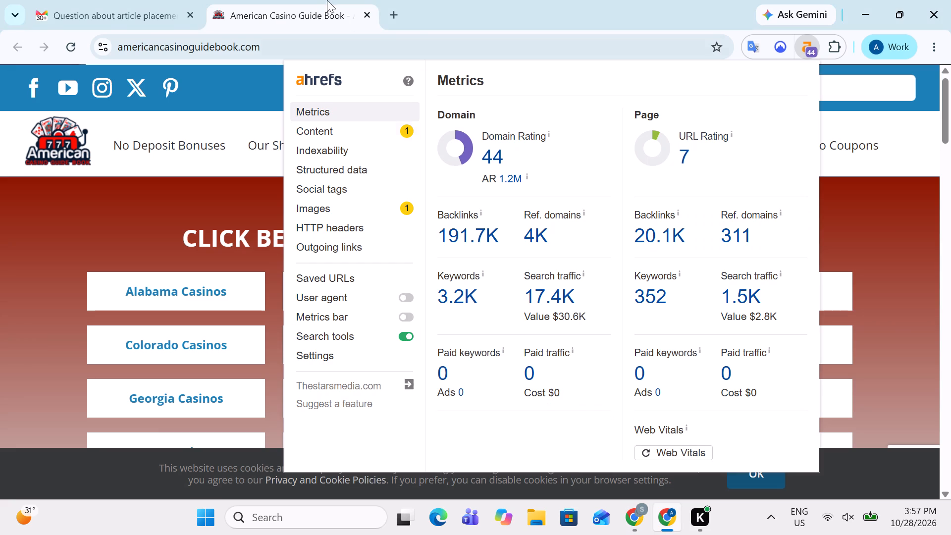
{"action": "left_click", "coordinate": [950, 120]}
{"action": "left_click", "coordinate": [765, 88]}
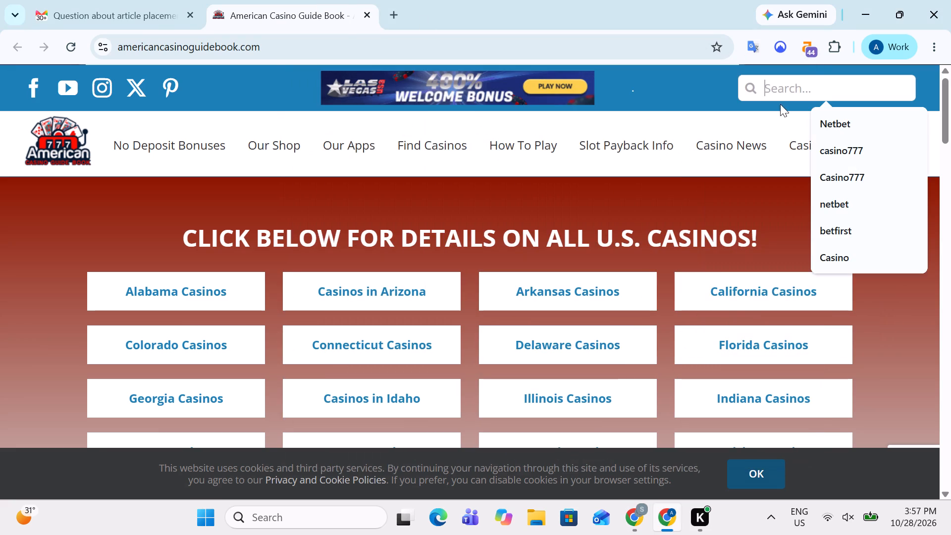
{"action": "left_click", "coordinate": [814, 122]}
{"action": "key", "text": "Return"}
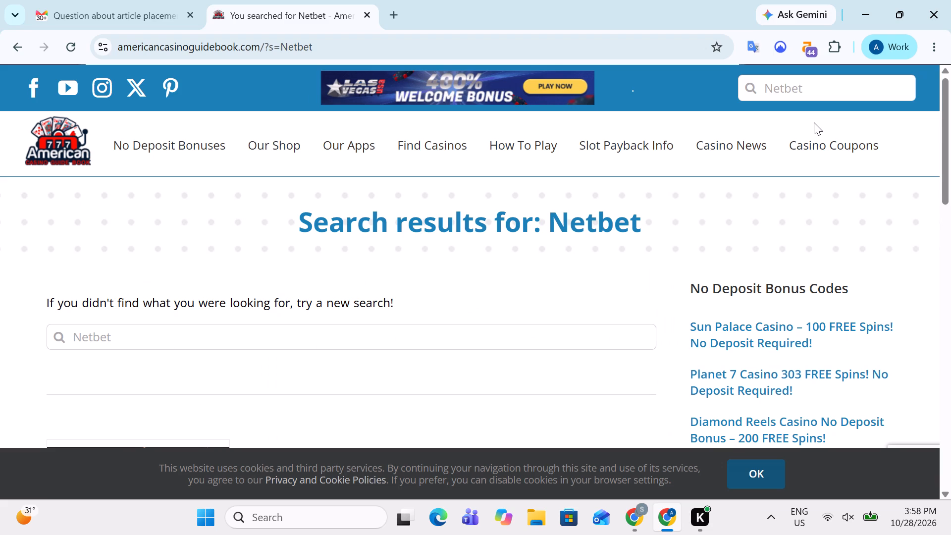
Check the quoted cost in the publisher's e-mail and enter 800 as both the price and casino price for americancasinoguidebook.com.
{"action": "left_click", "coordinate": [363, 9]}
{"action": "scroll", "coordinate": [494, 157], "scroll_direction": "down", "scroll_amount": 5}
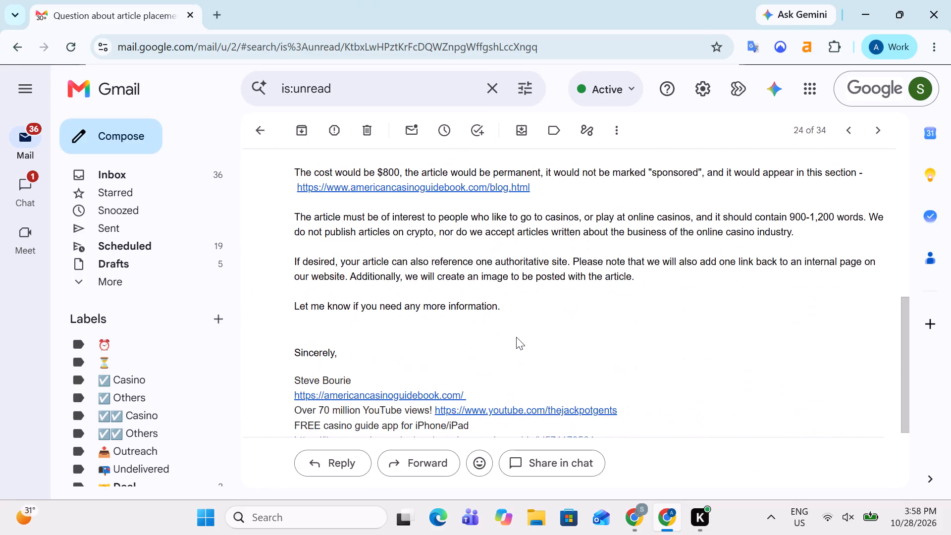
{"action": "scroll", "coordinate": [516, 337], "scroll_direction": "up", "scroll_amount": 1}
{"action": "key", "text": "alt+Tab"}
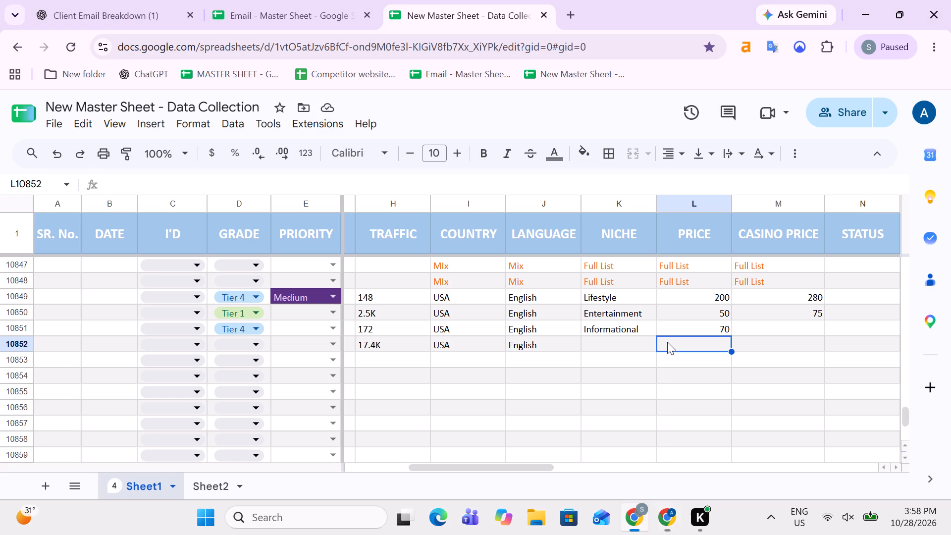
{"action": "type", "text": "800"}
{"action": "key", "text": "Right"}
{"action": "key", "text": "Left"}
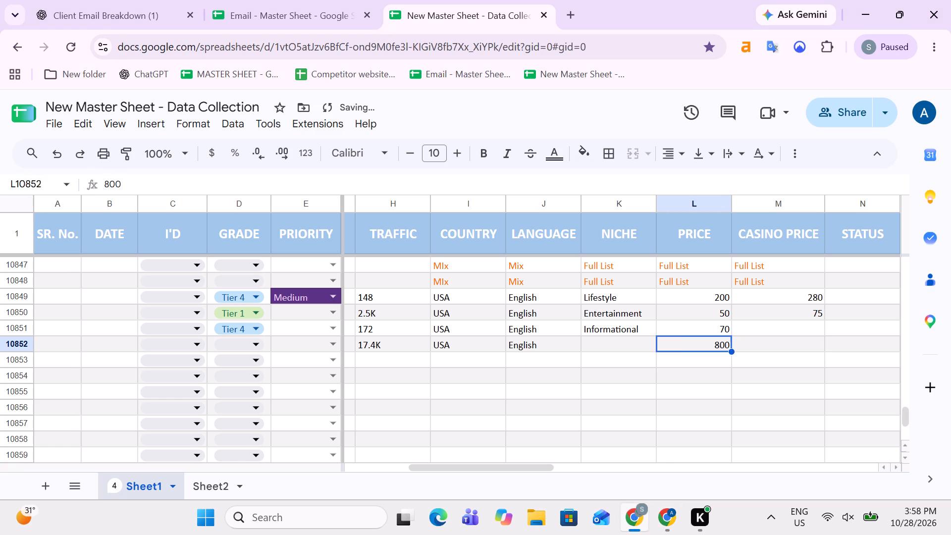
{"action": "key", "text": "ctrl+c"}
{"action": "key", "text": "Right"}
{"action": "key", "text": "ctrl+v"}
Set the website type of the americancasinoguidebook.com row to Unique.
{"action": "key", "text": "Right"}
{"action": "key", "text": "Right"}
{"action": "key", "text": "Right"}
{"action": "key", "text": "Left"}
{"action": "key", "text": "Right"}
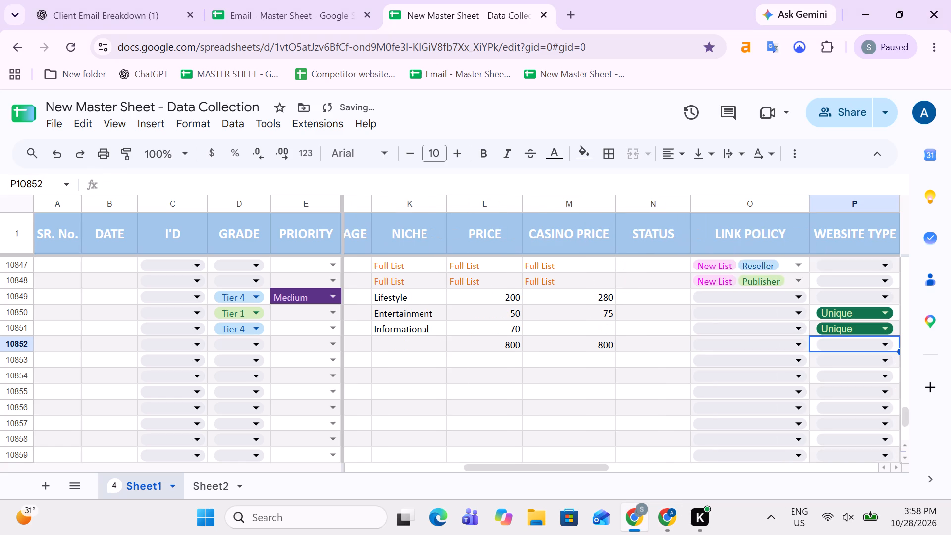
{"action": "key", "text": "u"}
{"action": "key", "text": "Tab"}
Copy the publisher's e-mail address from the Gmail reply into the contact details of the americancasinoguidebook.com row.
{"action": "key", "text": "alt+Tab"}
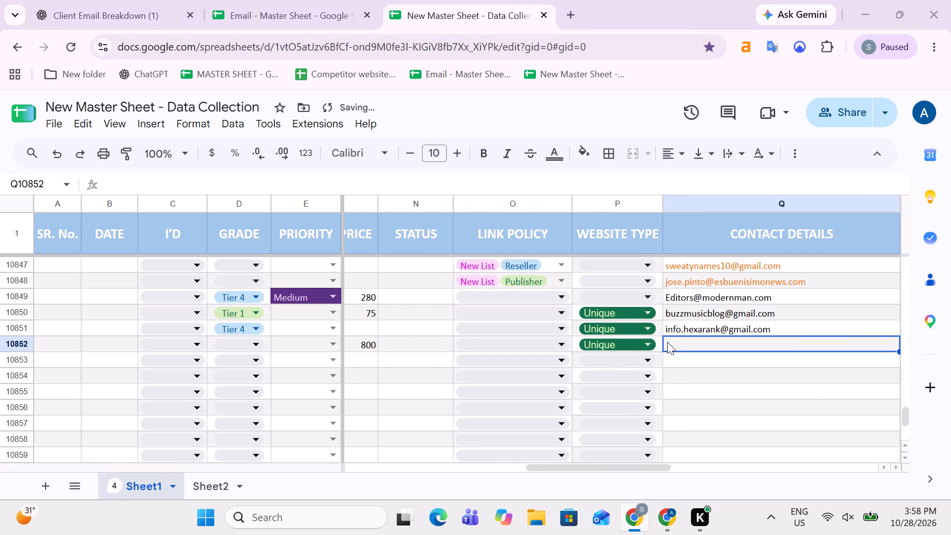
{"action": "scroll", "coordinate": [456, 340], "scroll_direction": "up", "scroll_amount": 2}
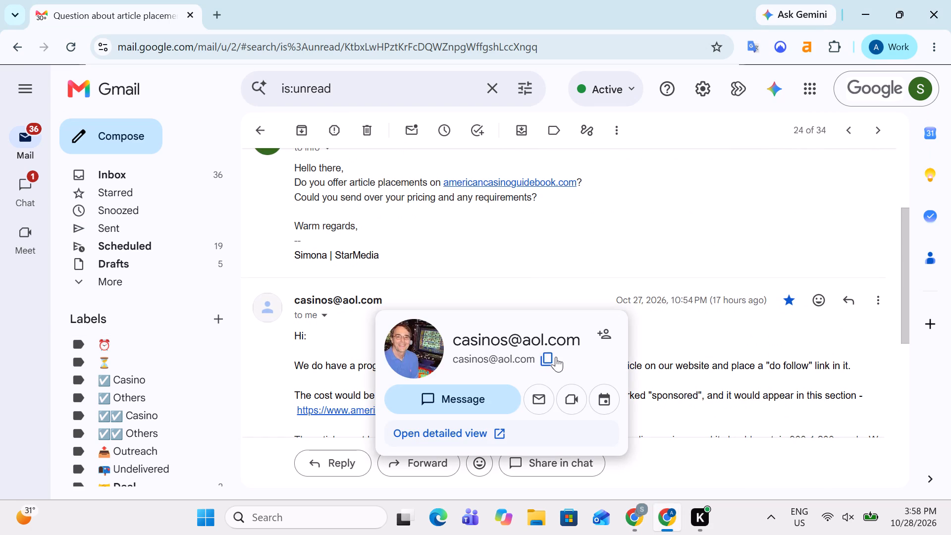
{"action": "left_click", "coordinate": [549, 354]}
{"action": "key", "text": "ctrl+v"}
{"action": "key", "text": "alt+Tab"}
{"action": "key", "text": "ctrl+v"}
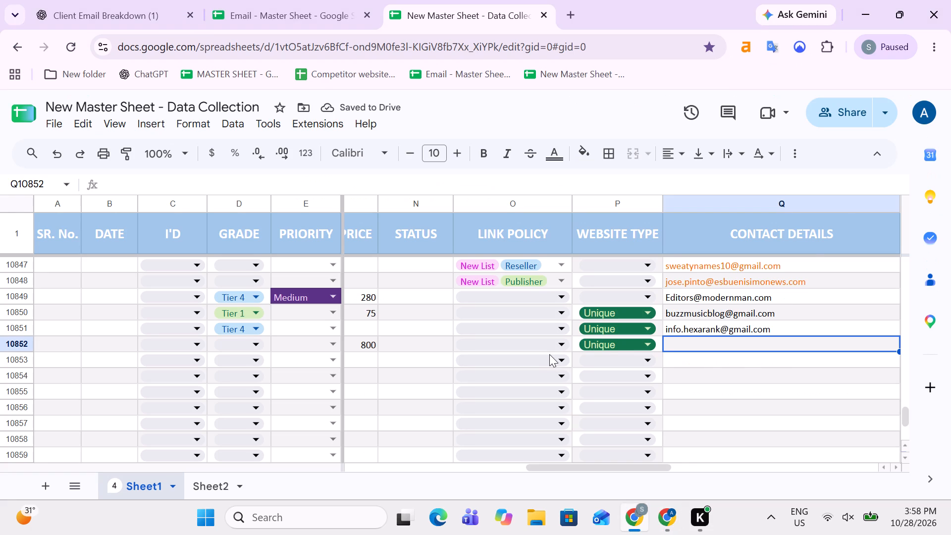
Set the priority of the americancasinoguidebook.com row to High.
{"action": "key", "text": "Right"}
{"action": "key", "text": "Left"}
{"action": "key", "text": "Left"}
{"action": "key", "text": "Left"}
{"action": "key", "text": "Left"}
{"action": "key", "text": "Left"}
{"action": "key", "text": "Left"}
{"action": "key", "text": "Left"}
{"action": "key", "text": "Left"}
{"action": "key", "text": "Left"}
{"action": "key", "text": "Left"}
{"action": "key", "text": "Left"}
{"action": "key", "text": "Left"}
{"action": "key", "text": "Left"}
{"action": "key", "text": "Left"}
{"action": "key", "text": "Left"}
{"action": "key", "text": "Left"}
{"action": "key", "text": "Left"}
{"action": "key", "text": "Left"}
{"action": "key", "text": "Right"}
{"action": "key", "text": "Right"}
{"action": "key", "text": "Right"}
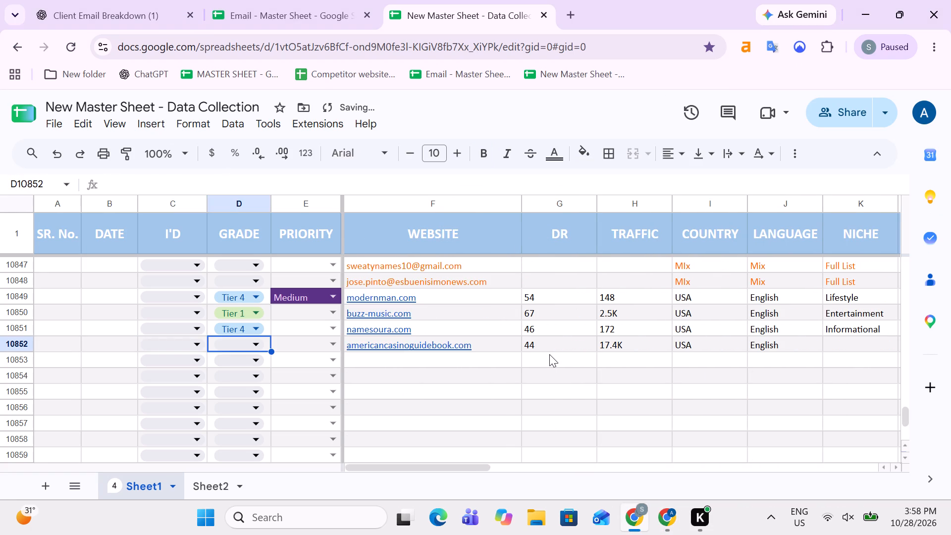
{"action": "key", "text": "Right"}
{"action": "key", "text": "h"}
{"action": "key", "text": "Down"}
{"action": "key", "text": "Return"}
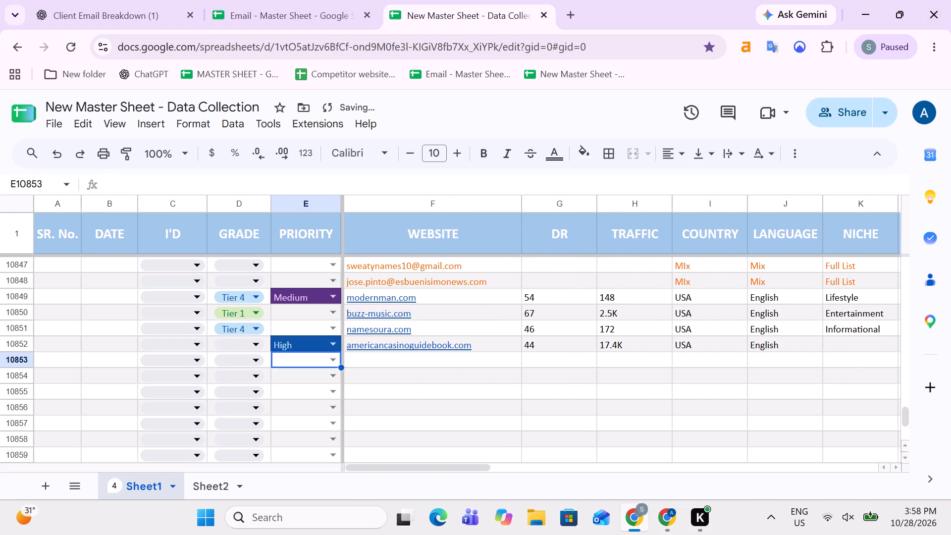
Set the grade of the americancasinoguidebook.com row to Tier 1.
{"action": "key", "text": "Up"}
{"action": "key", "text": "Left"}
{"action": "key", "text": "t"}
{"action": "key", "text": "Return"}
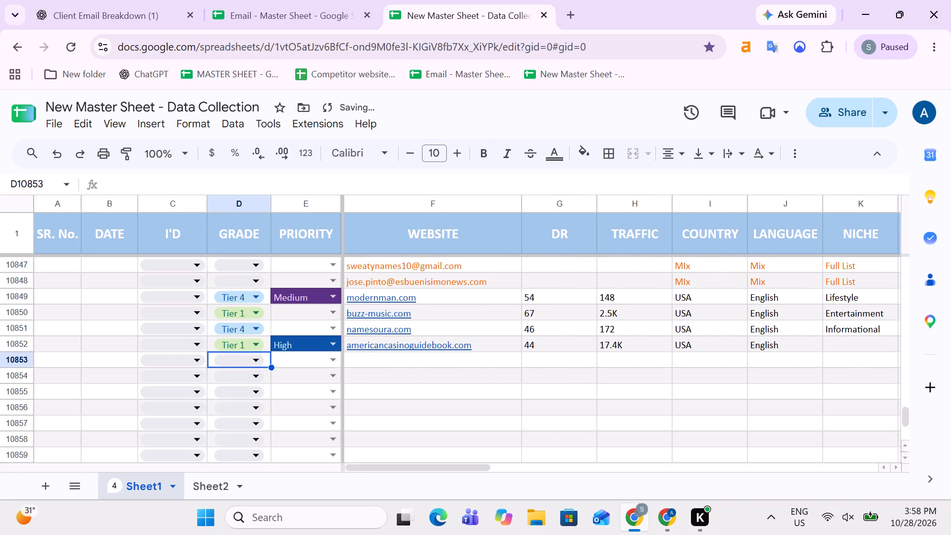
Copy the americancasinoguidebook.com website entry from its New Master Sheet row.
{"action": "key", "text": "Up"}
{"action": "key", "text": "Right"}
{"action": "key", "text": "Right"}
{"action": "key", "text": "ctrl+c"}
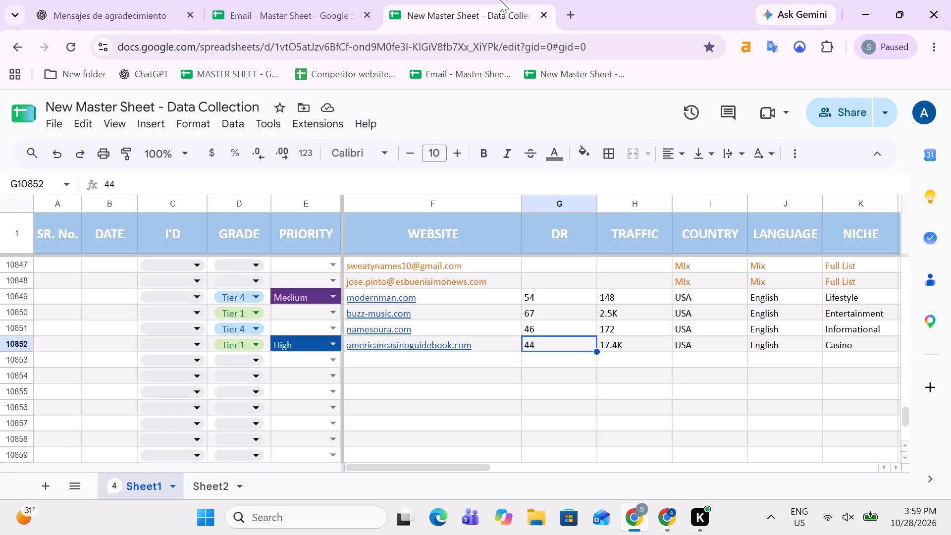
{"action": "key", "text": "Left"}
{"action": "key", "text": "Left"}
{"action": "key", "text": "Left"}
{"action": "key", "text": "Left"}
{"action": "key", "text": "Left"}
{"action": "key", "text": "Right"}
{"action": "key", "text": "Right"}
{"action": "key", "text": "Left"}
{"action": "key", "text": "Left"}
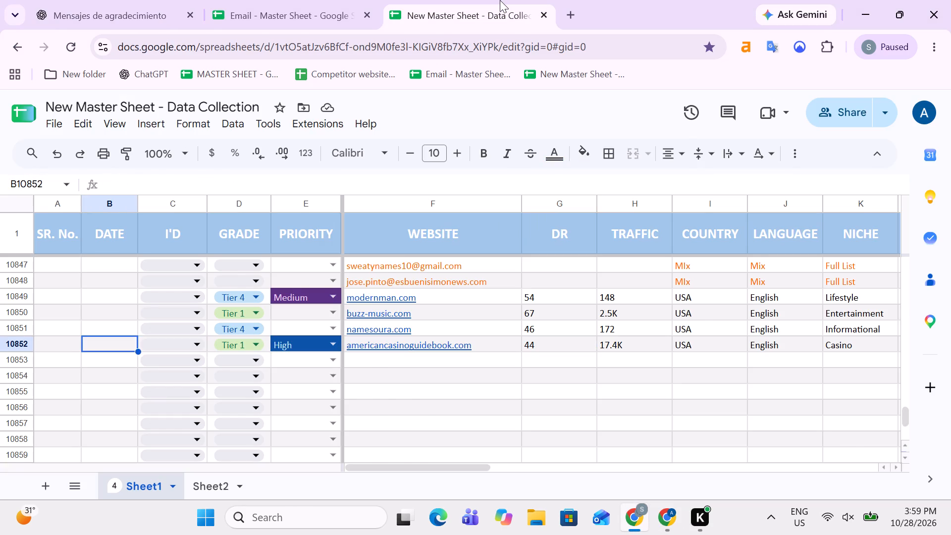
{"action": "key", "text": "ctrl+Up"}
{"action": "key", "text": "Down"}
{"action": "key", "text": "Right"}
{"action": "key", "text": "Right"}
{"action": "key", "text": "Right"}
{"action": "key", "text": "Right"}
{"action": "key", "text": "ctrl+shift+Down"}
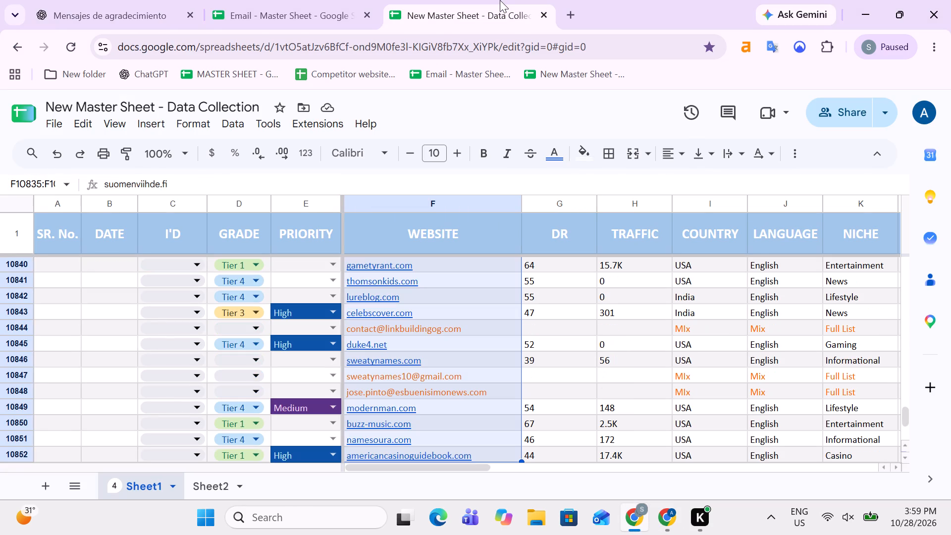
{"action": "key", "text": "Down"}
{"action": "key", "text": "ctrl+Down"}
{"action": "key", "text": "Down"}
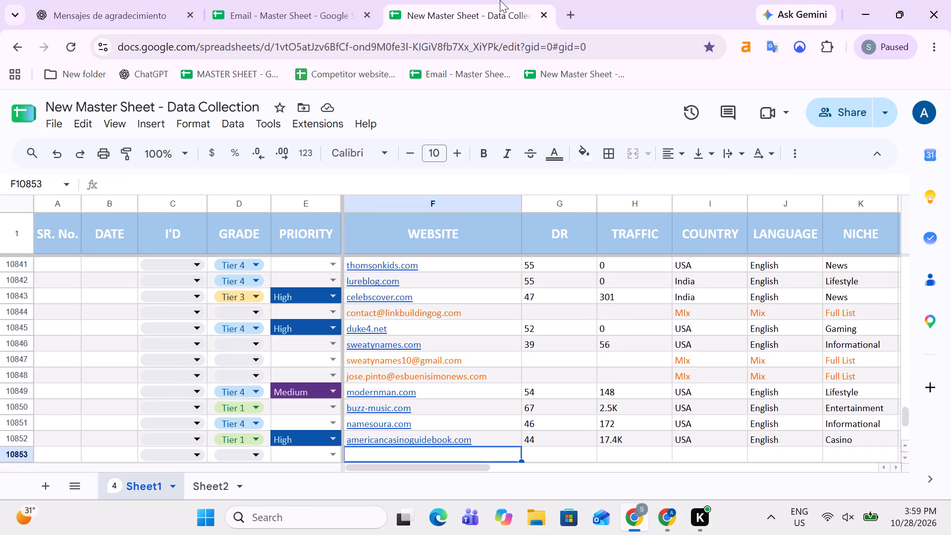
{"action": "key", "text": "Down"}
{"action": "key", "text": "Down"}
{"action": "key", "text": "Down"}
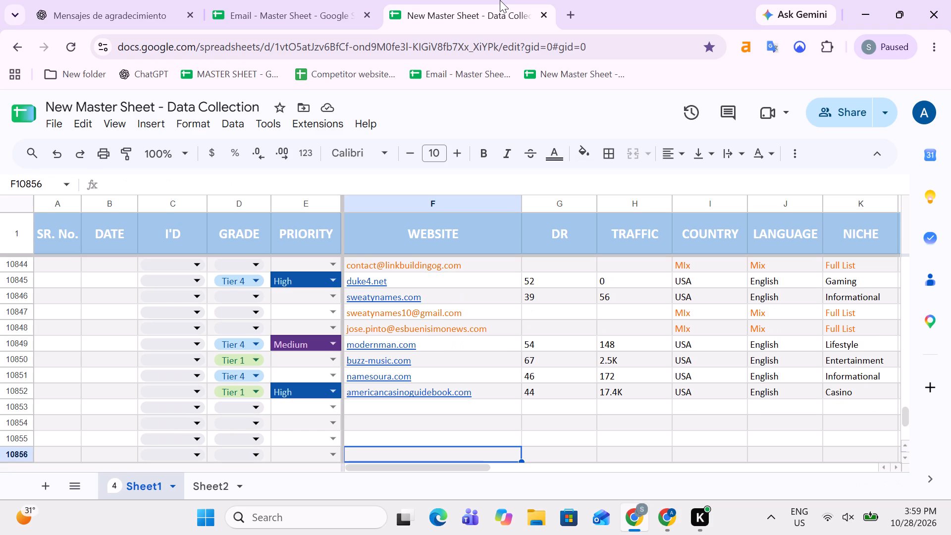
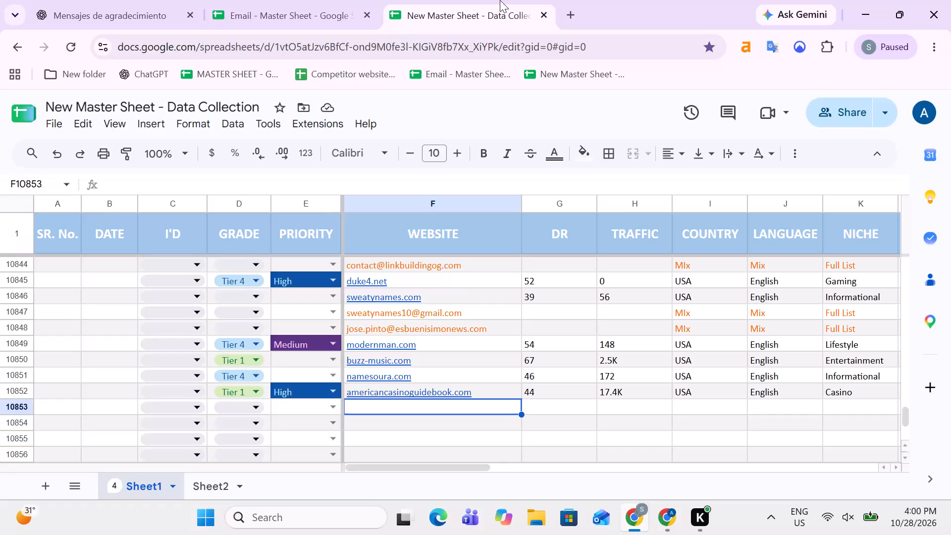
Look across the latest New Master Sheet rows from priority to website type, ending at the first empty row's website cell.
{"action": "key", "text": "Right"}
{"action": "key", "text": "Right"}
{"action": "key", "text": "Right"}
{"action": "key", "text": "Right"}
{"action": "key", "text": "Right"}
{"action": "key", "text": "Right"}
{"action": "key", "text": "Right"}
{"action": "key", "text": "Right"}
{"action": "key", "text": "Right"}
{"action": "key", "text": "Right"}
{"action": "key", "text": "Right"}
{"action": "key", "text": "Right"}
{"action": "key", "text": "Right"}
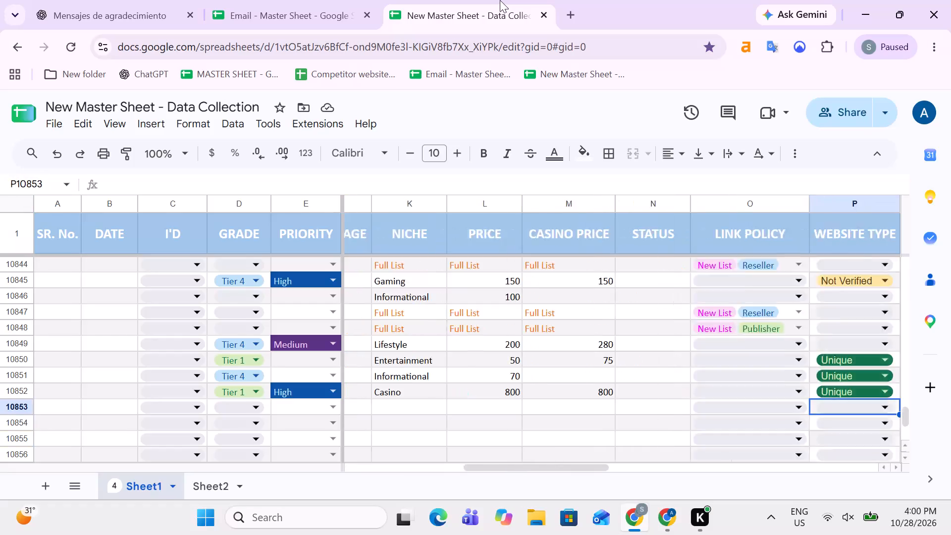
{"action": "key", "text": "Left"}
{"action": "key", "text": "Left"}
{"action": "key", "text": "Left"}
{"action": "key", "text": "Left"}
{"action": "key", "text": "Left"}
{"action": "key", "text": "Left"}
{"action": "key", "text": "Left"}
{"action": "key", "text": "Left"}
{"action": "key", "text": "Left"}
{"action": "key", "text": "Left"}
{"action": "key", "text": "Left"}
{"action": "key", "text": "Left"}
{"action": "key", "text": "Left"}
{"action": "key", "text": "Left"}
{"action": "key", "text": "Left"}
{"action": "key", "text": "Left"}
{"action": "key", "text": "Left"}
{"action": "key", "text": "Left"}
{"action": "key", "text": "Left"}
{"action": "key", "text": "Right"}
{"action": "key", "text": "Right"}
{"action": "key", "text": "Right"}
{"action": "key", "text": "Right"}
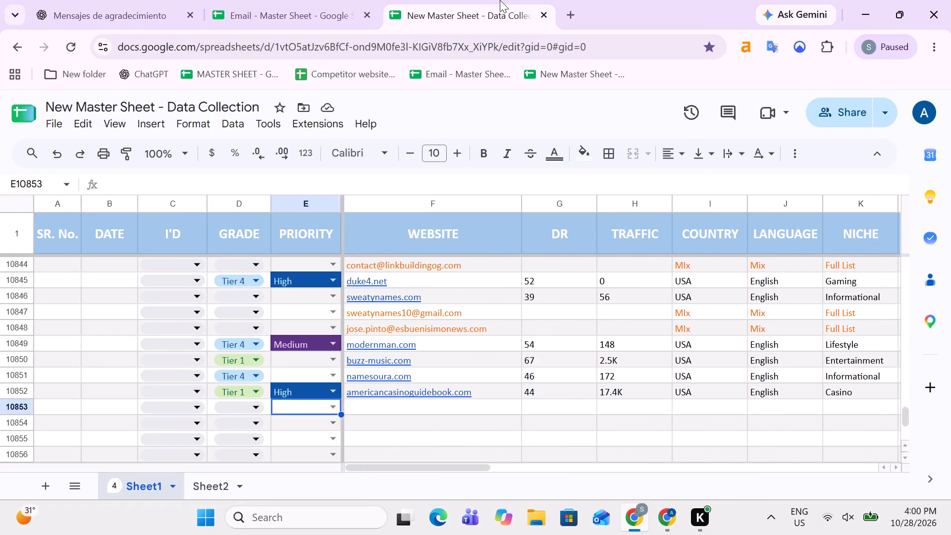
{"action": "key", "text": "Right"}
{"action": "key", "text": "Right"}
{"action": "key", "text": "Left"}
{"action": "key", "text": "alt+Tab"}
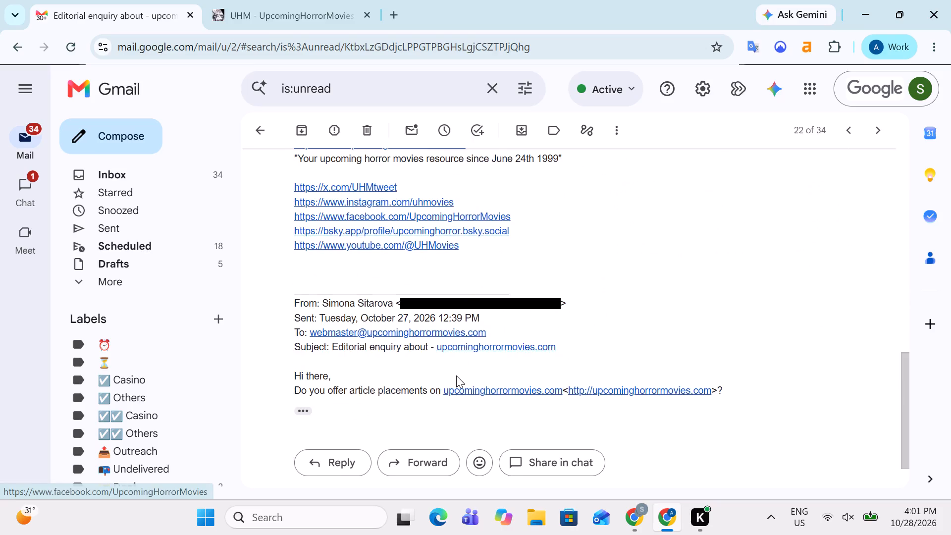
{"action": "scroll", "coordinate": [437, 367], "scroll_direction": "up", "scroll_amount": 6}
Copy the domain upcominghorrormovies.com from the opened website into the first empty website cell of the New Master Sheet, F10853.
{"action": "left_click", "coordinate": [323, 0]}
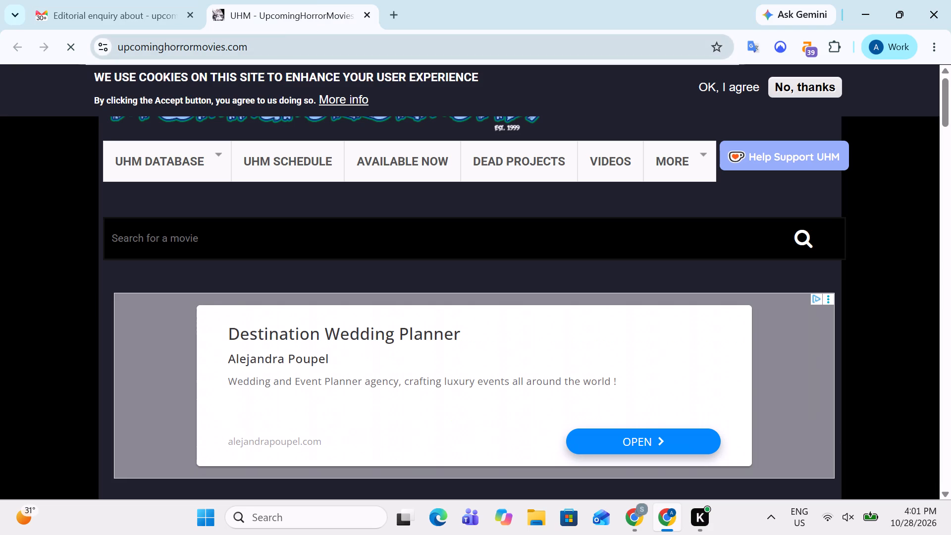
{"action": "left_click", "coordinate": [295, 45]}
{"action": "left_click_drag", "start_coordinate": [295, 45], "coordinate": [251, 52]}
{"action": "key", "text": "ctrl+c"}
{"action": "key", "text": "ctrl+c"}
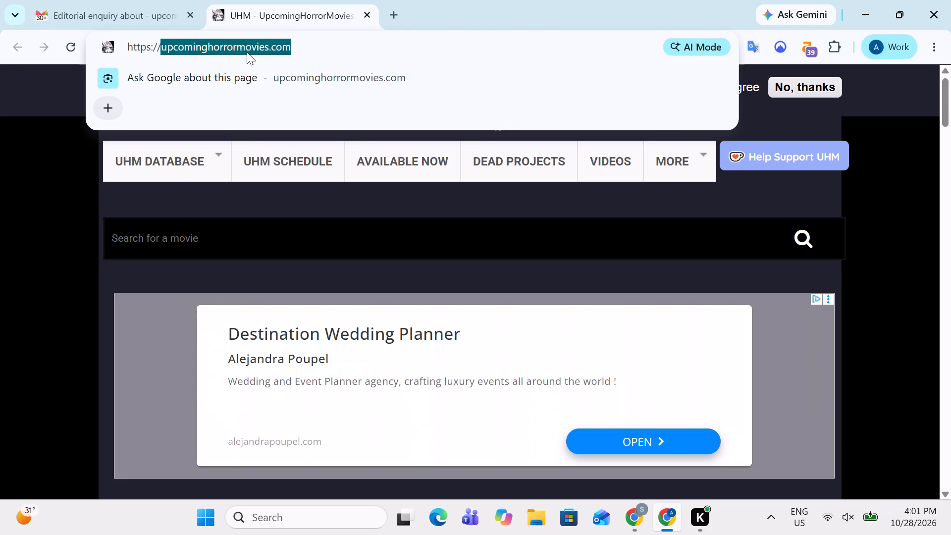
{"action": "key", "text": "alt+Tab"}
{"action": "key", "text": "Down"}
{"action": "key", "text": "Up"}
{"action": "key", "text": "Return"}
{"action": "key", "text": "ctrl+v"}
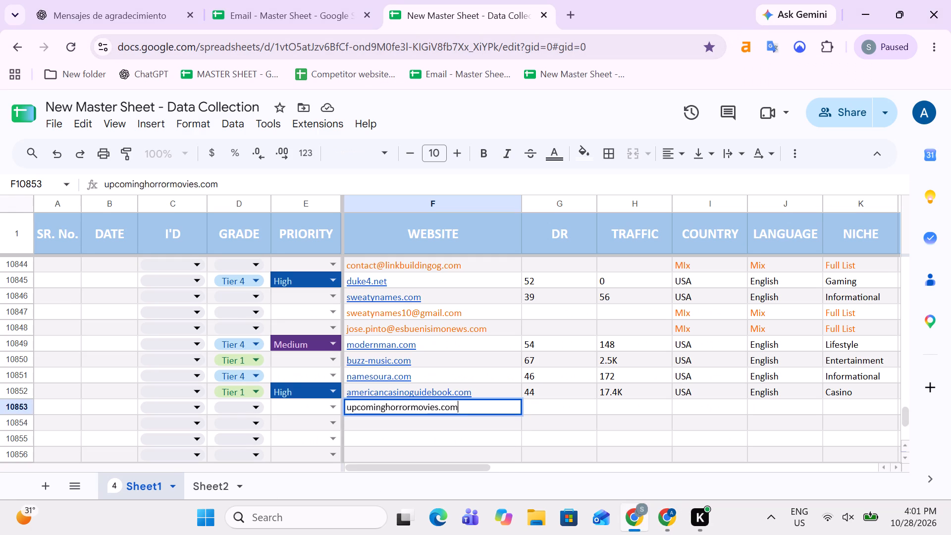
Look up upcominghorrormovies.com's Ahrefs metrics and enter a DR of 39 and traffic of 5.2K in its New Master Sheet row.
{"action": "key", "text": "Tab"}
{"action": "key", "text": "alt+Tab"}
{"action": "scroll", "coordinate": [379, 177], "scroll_direction": "down", "scroll_amount": 15}
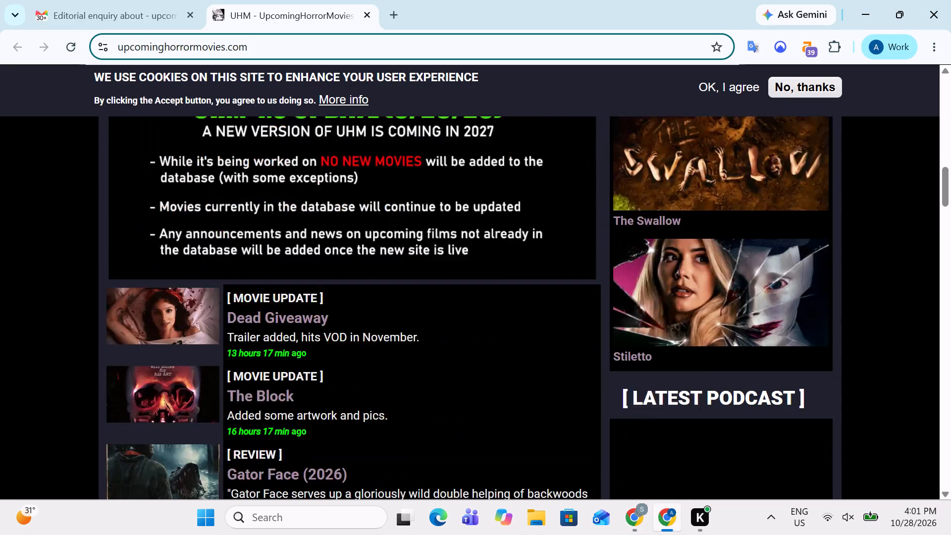
{"action": "scroll", "coordinate": [431, 388], "scroll_direction": "up", "scroll_amount": 5}
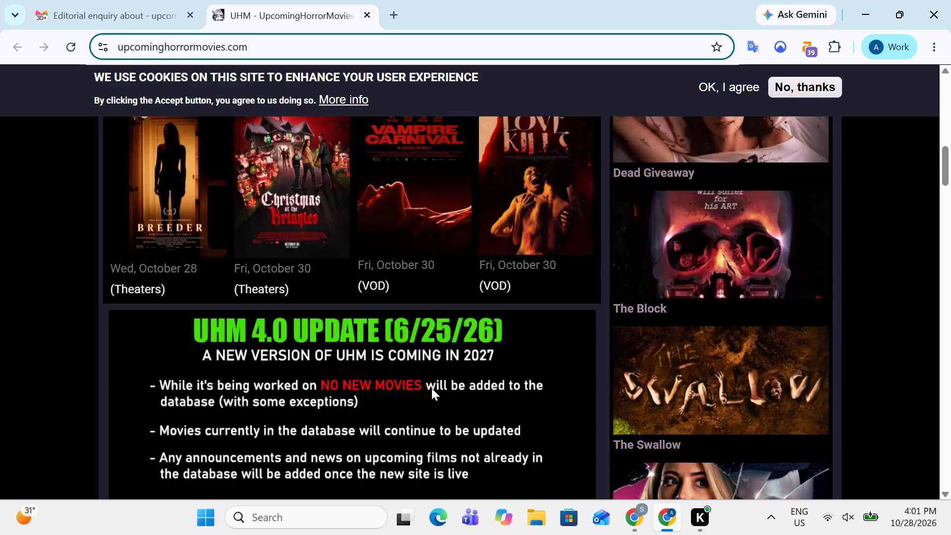
{"action": "scroll", "coordinate": [431, 388], "scroll_direction": "up", "scroll_amount": 18}
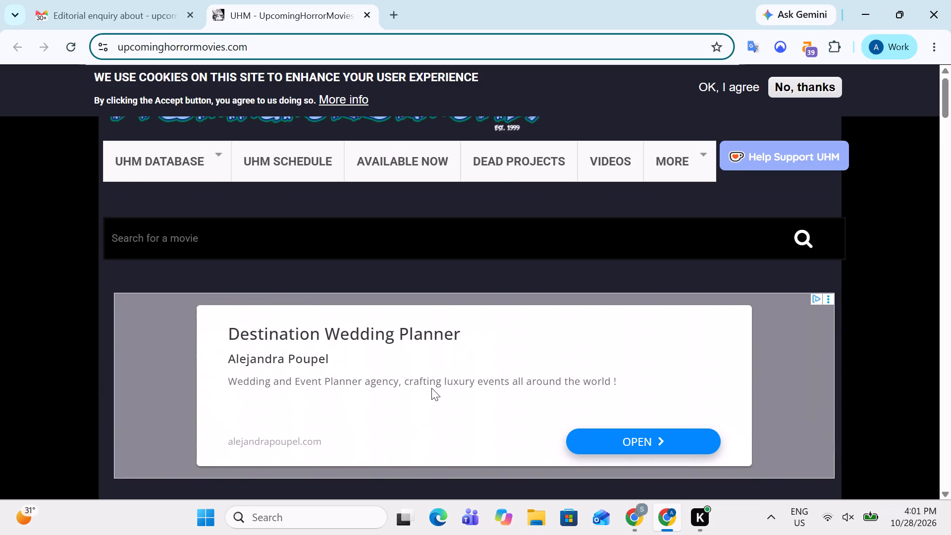
{"action": "scroll", "coordinate": [431, 382], "scroll_direction": "up", "scroll_amount": 5}
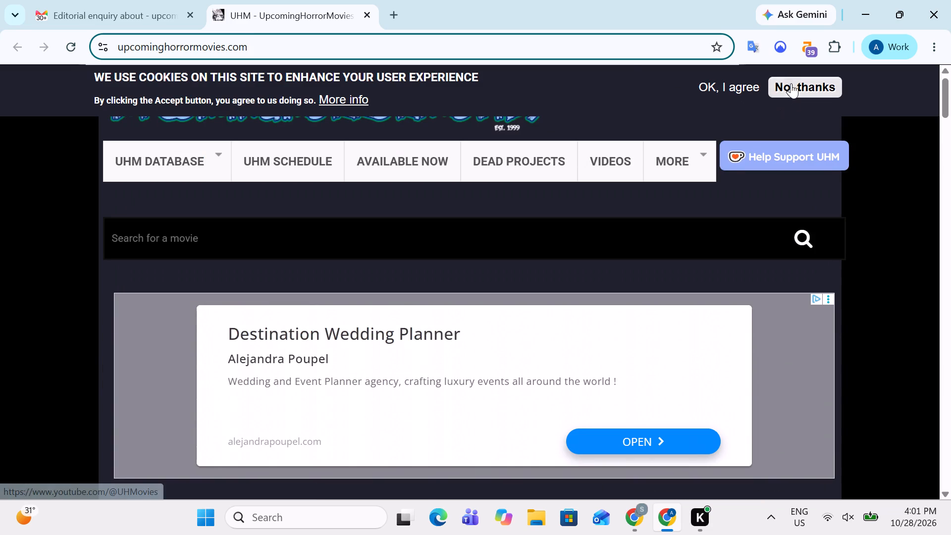
{"action": "left_click", "coordinate": [801, 49]}
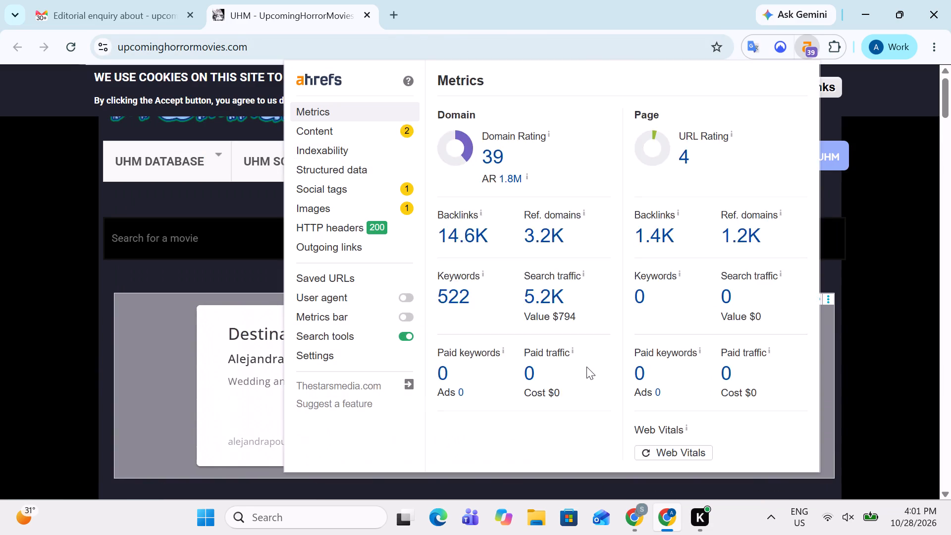
{"action": "key", "text": "alt+Tab"}
{"action": "type", "text": "39"}
{"action": "key", "text": "Right"}
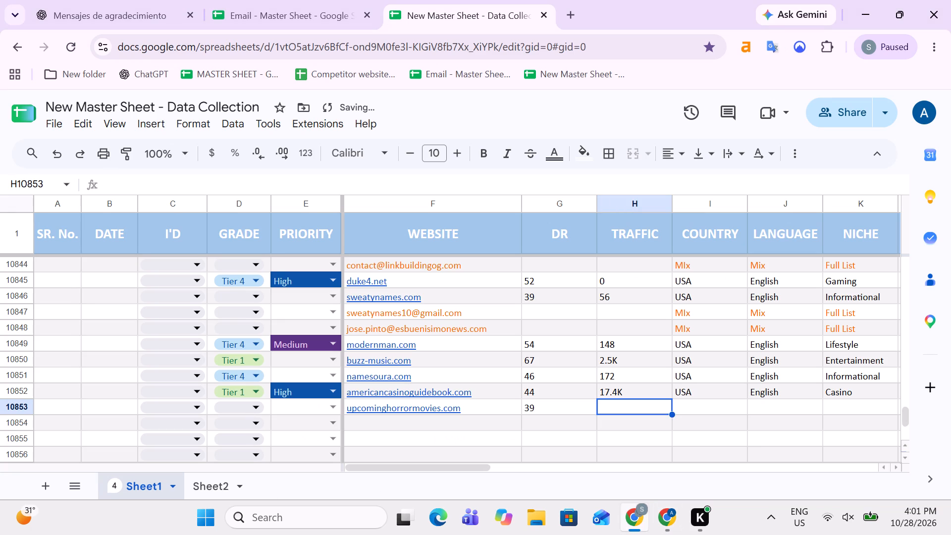
{"action": "type", "text": "5.2K"}
{"action": "key", "text": "Right"}
Accept the cookie notice on upcominghorrormovies.com and search the site for Netbet.
{"action": "key", "text": "alt+Tab"}
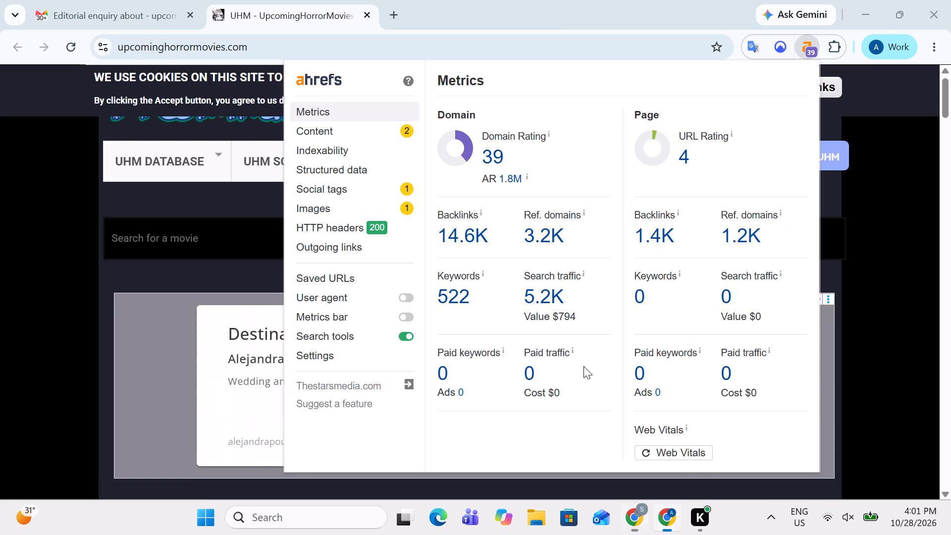
{"action": "key", "text": "alt+Tab"}
{"action": "key", "text": "alt+Tab"}
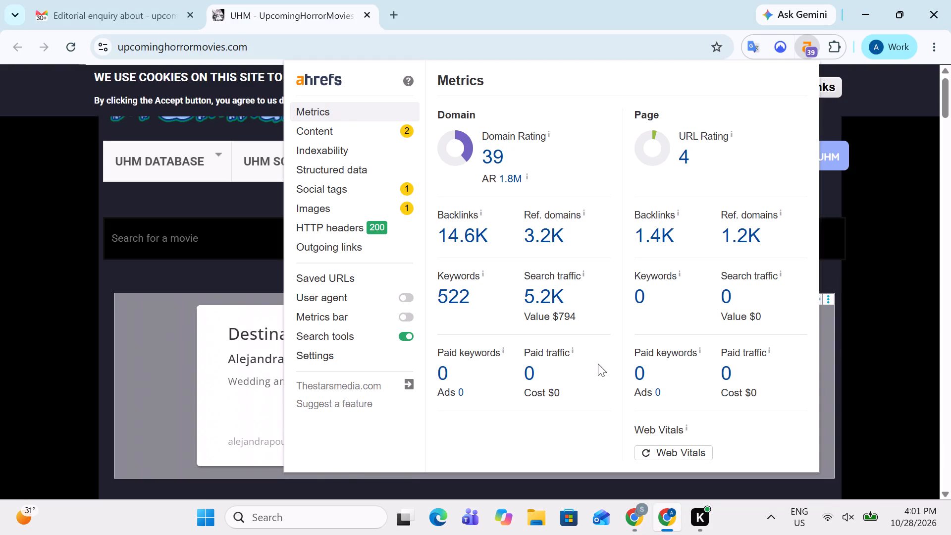
{"action": "left_click", "coordinate": [0, 296]}
{"action": "left_click", "coordinate": [728, 92]}
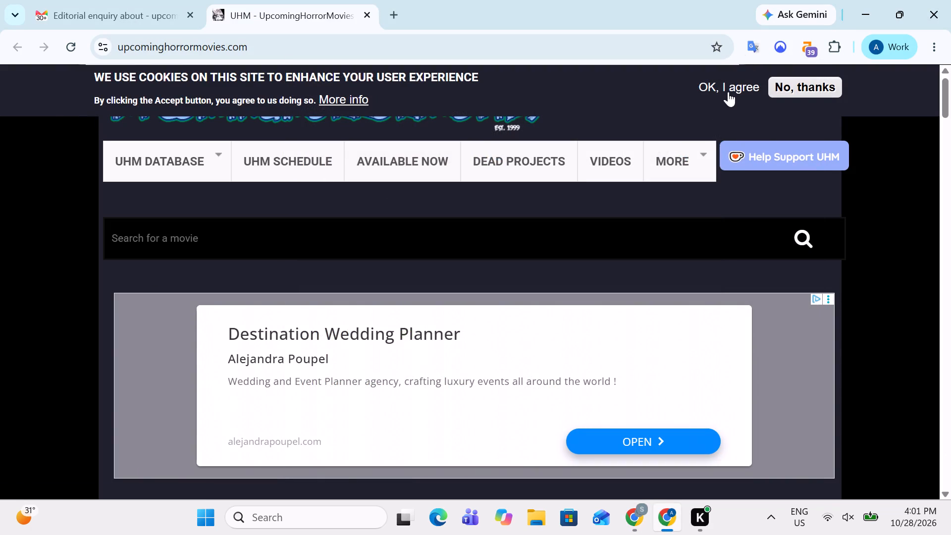
{"action": "left_click", "coordinate": [792, 238]}
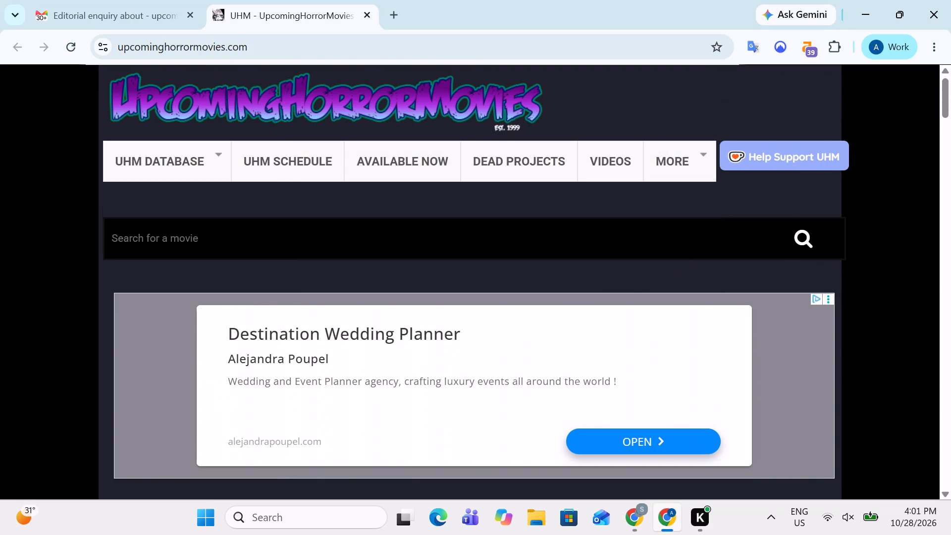
{"action": "left_click", "coordinate": [381, 251]}
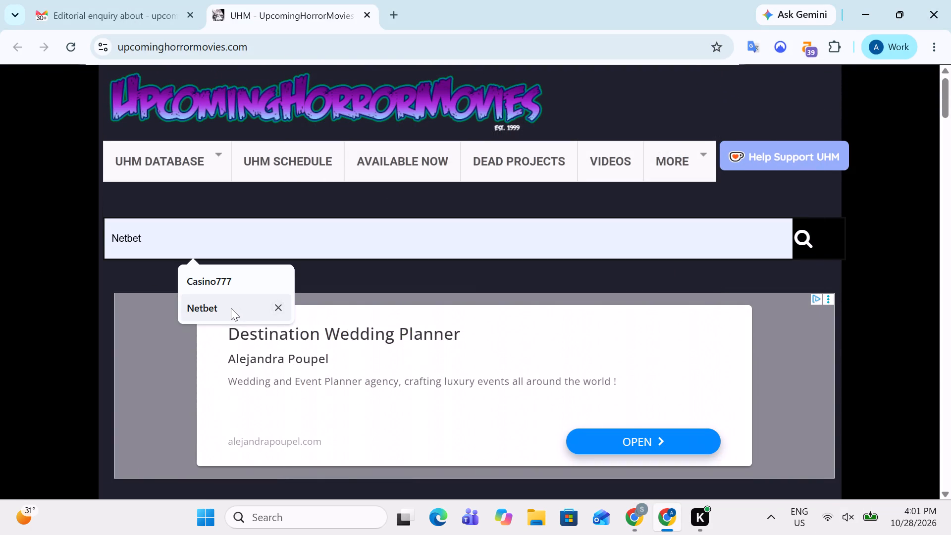
{"action": "left_click", "coordinate": [231, 308]}
{"action": "key", "text": "Return"}
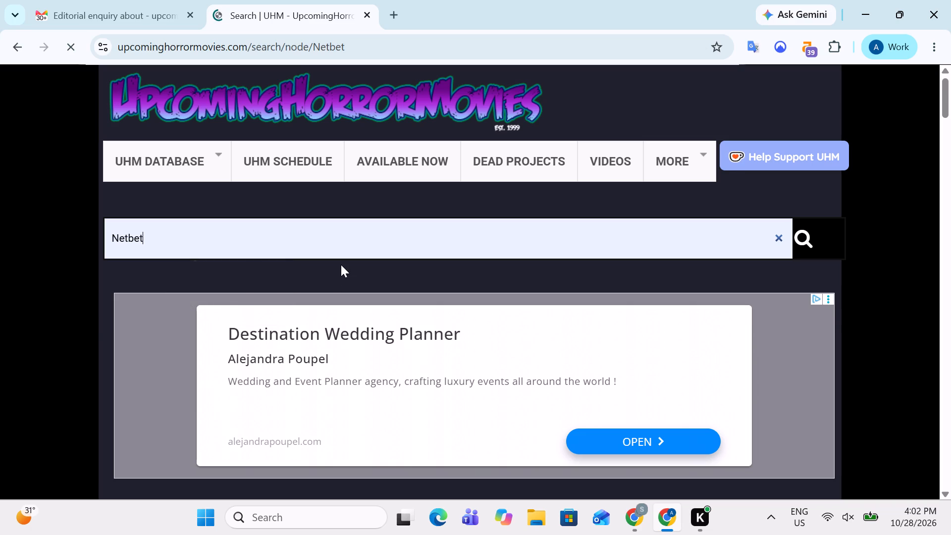
Enter USA as the country in upcominghorrormovies.com's New Master Sheet row.
{"action": "key", "text": "alt+Tab"}
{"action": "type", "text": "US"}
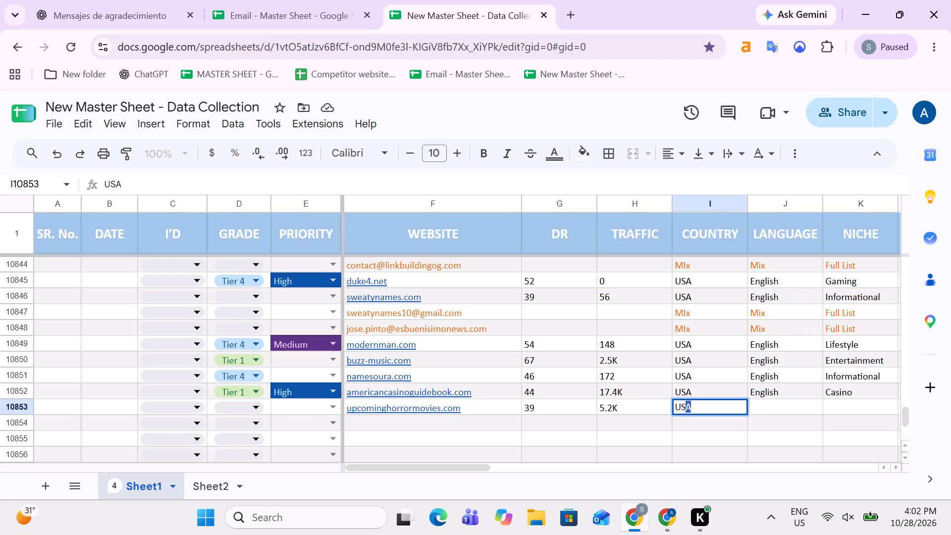
Enter English as the language and Entertainment as the niche in upcominghorrormovies.com's New Master Sheet row.
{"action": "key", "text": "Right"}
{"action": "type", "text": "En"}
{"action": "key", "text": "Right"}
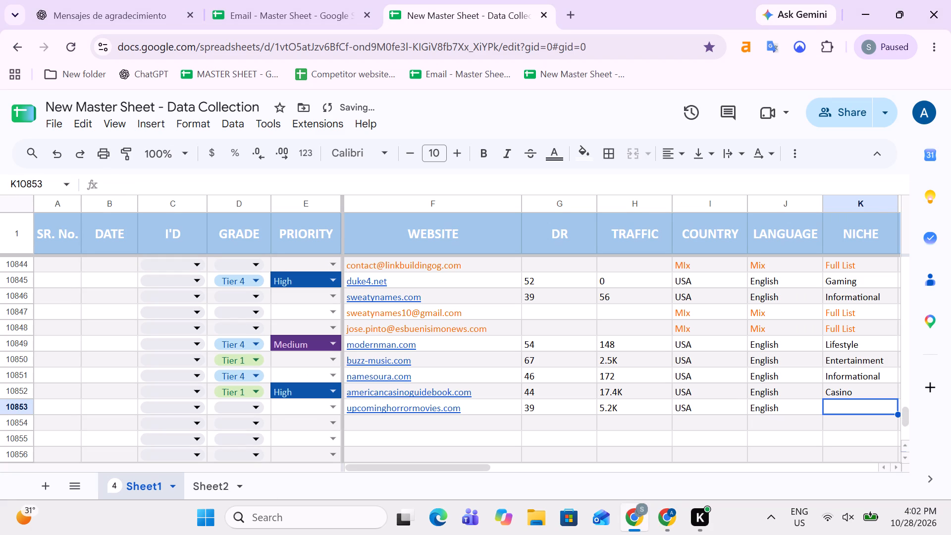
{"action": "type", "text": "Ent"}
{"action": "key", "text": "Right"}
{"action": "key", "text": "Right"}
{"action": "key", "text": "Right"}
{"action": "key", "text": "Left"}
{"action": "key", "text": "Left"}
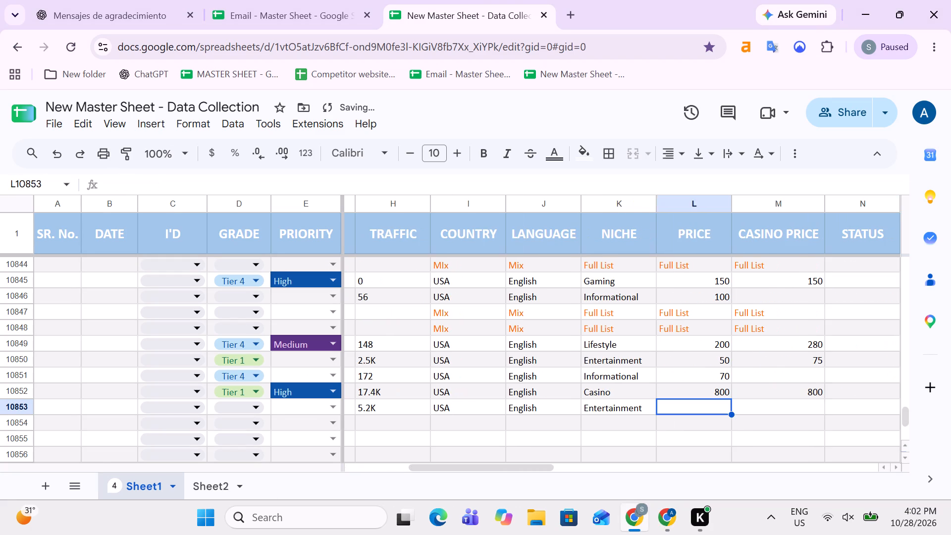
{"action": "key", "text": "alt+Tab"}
{"action": "left_click", "coordinate": [0, 308]}
{"action": "scroll", "coordinate": [245, 307], "scroll_direction": "down", "scroll_amount": 5}
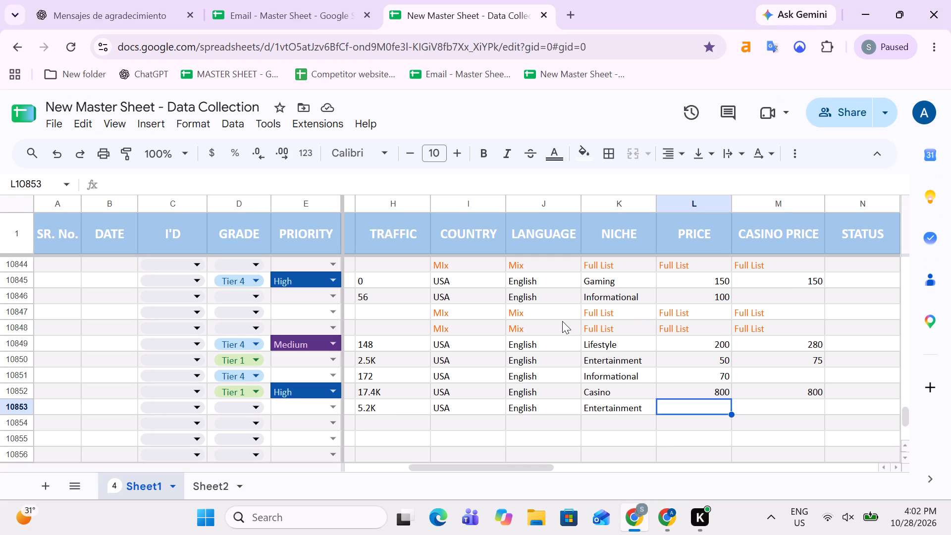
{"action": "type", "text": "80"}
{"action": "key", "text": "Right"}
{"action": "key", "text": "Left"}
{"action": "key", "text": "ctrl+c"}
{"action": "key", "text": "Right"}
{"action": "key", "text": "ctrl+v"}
Set the website type of upcominghorrormovies.com to Unique.
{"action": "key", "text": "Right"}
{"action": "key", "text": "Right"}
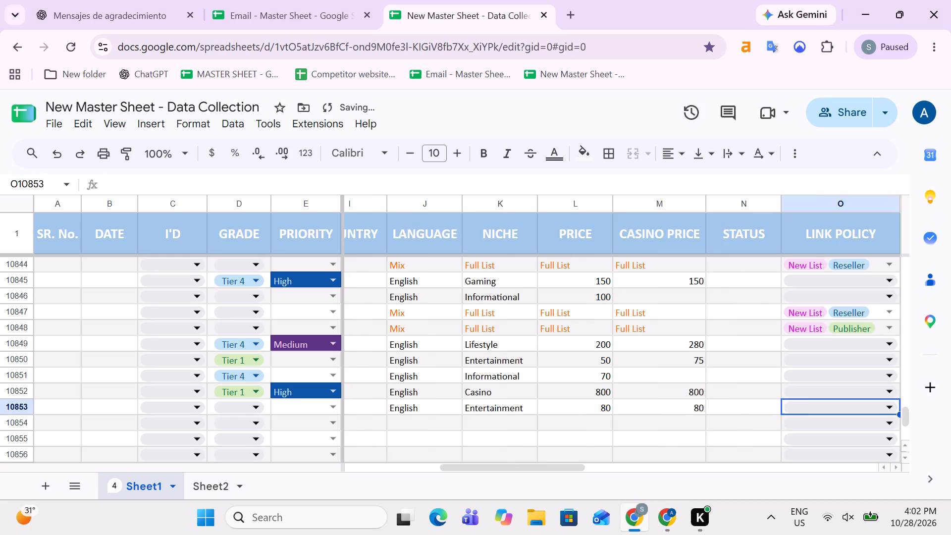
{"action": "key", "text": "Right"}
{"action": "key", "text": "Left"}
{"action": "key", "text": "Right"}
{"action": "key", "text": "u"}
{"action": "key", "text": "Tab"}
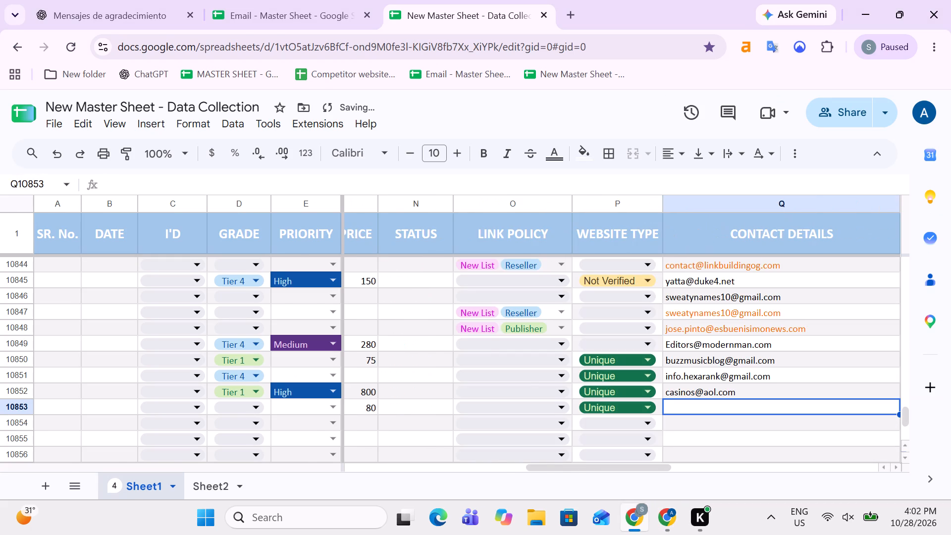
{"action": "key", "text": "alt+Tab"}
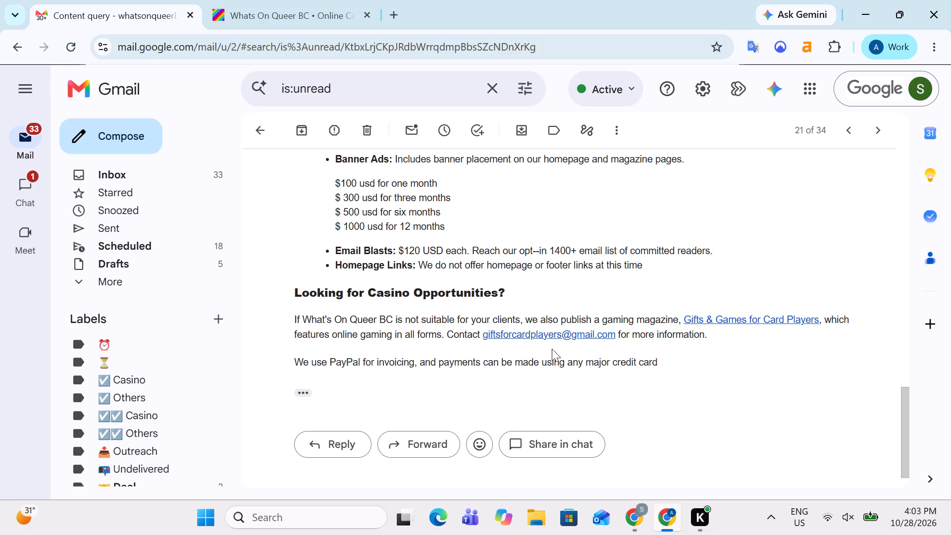
{"action": "scroll", "coordinate": [400, 351], "scroll_direction": "up", "scroll_amount": 5}
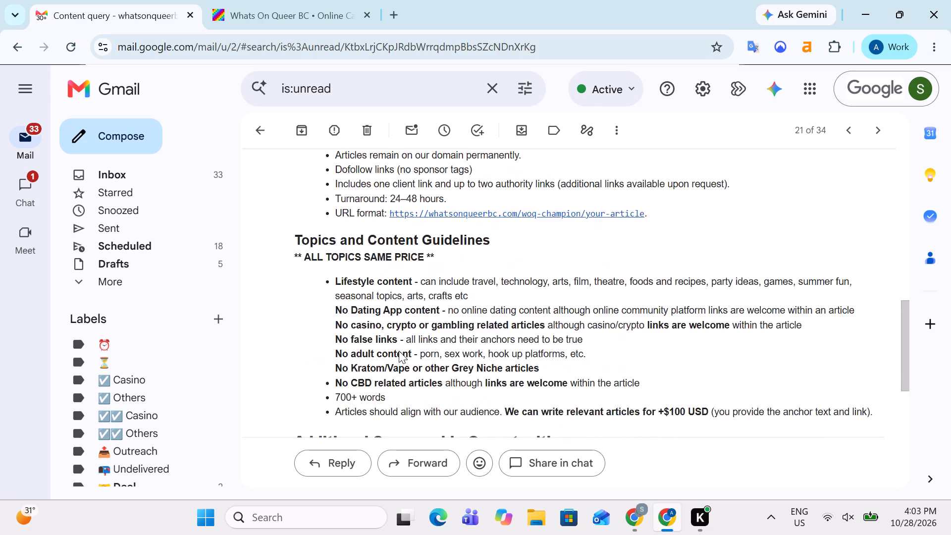
{"action": "scroll", "coordinate": [358, 313], "scroll_direction": "up", "scroll_amount": 3}
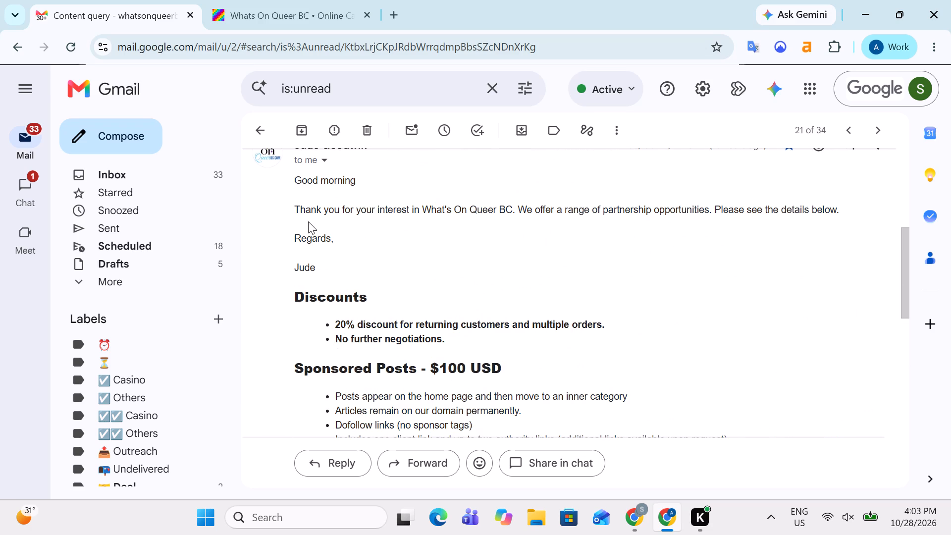
{"action": "left_click", "coordinate": [300, 181]}
{"action": "left_click_drag", "start_coordinate": [300, 181], "coordinate": [364, 322]}
{"action": "scroll", "coordinate": [398, 319], "scroll_direction": "down", "scroll_amount": 9}
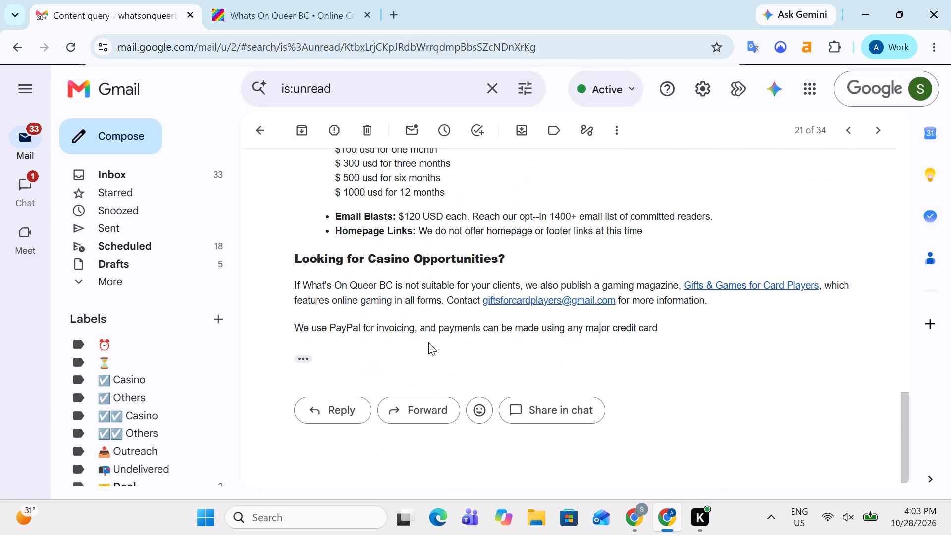
{"action": "left_click", "coordinate": [679, 315], "text": "shift"}
{"action": "key", "text": "ctrl+c"}
{"action": "key", "text": "ctrl+c"}
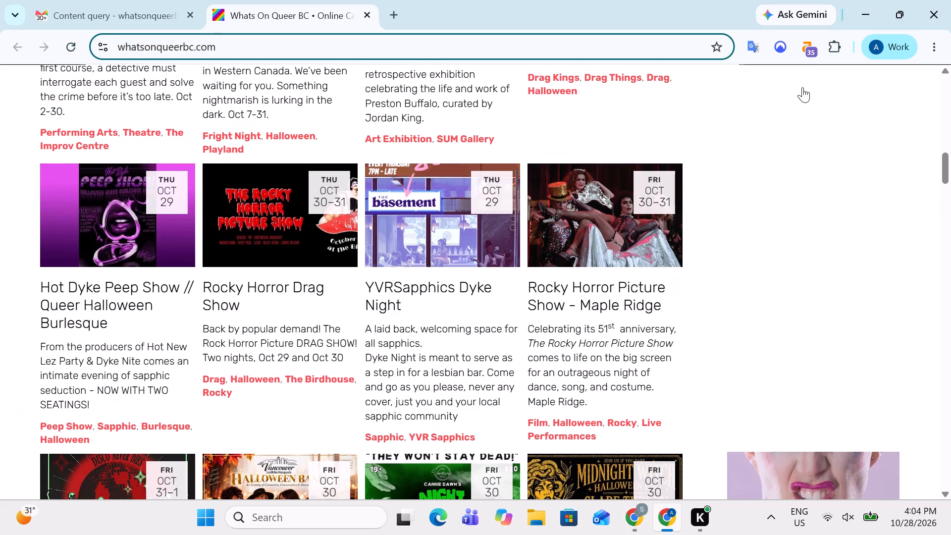
Check the site's Ahrefs domain metrics and enter DR 35 and traffic 2.9K for whatsonqueerbc.com in row 10854.
{"action": "left_click", "coordinate": [813, 50]}
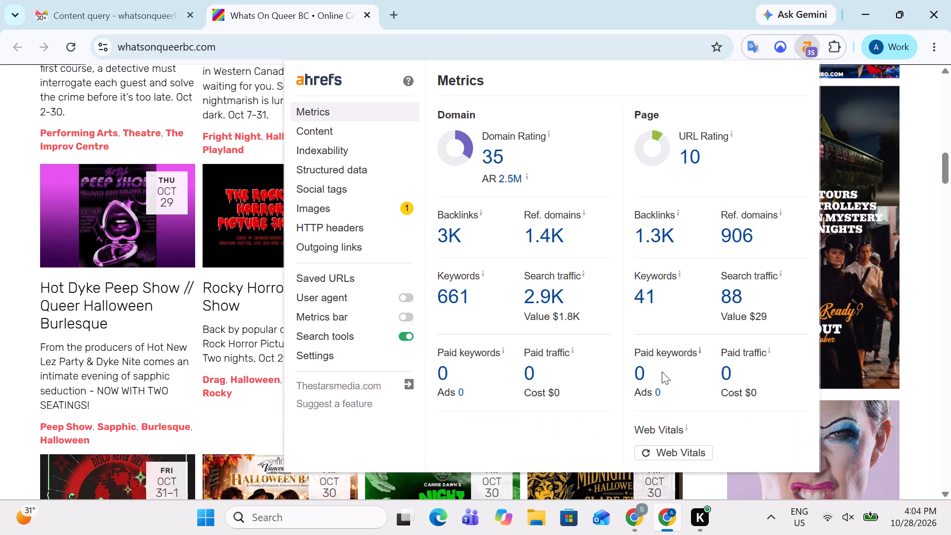
{"action": "key", "text": "alt+Tab"}
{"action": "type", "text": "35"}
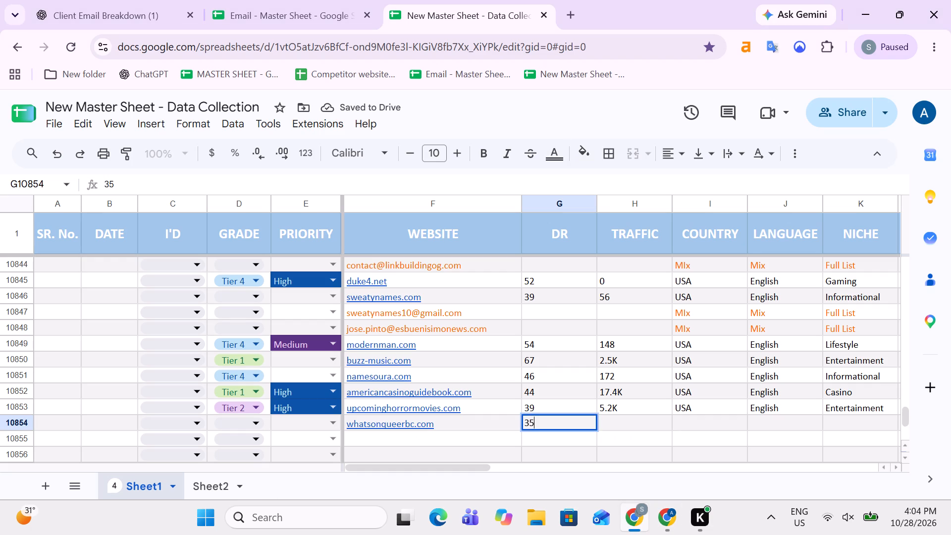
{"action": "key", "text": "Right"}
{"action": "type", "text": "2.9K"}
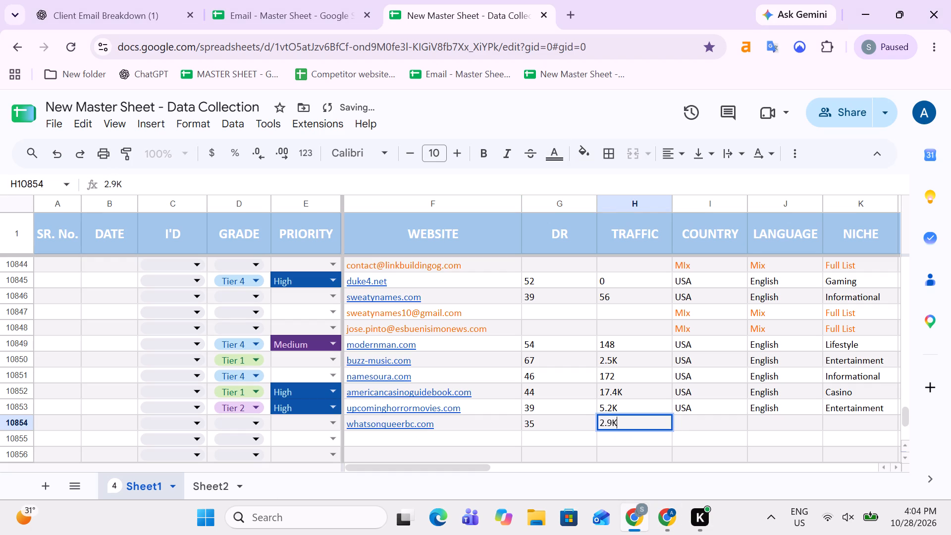
Fill in country USA, language English and niche Lifestyle for whatsonqueerbc.com in row 10854.
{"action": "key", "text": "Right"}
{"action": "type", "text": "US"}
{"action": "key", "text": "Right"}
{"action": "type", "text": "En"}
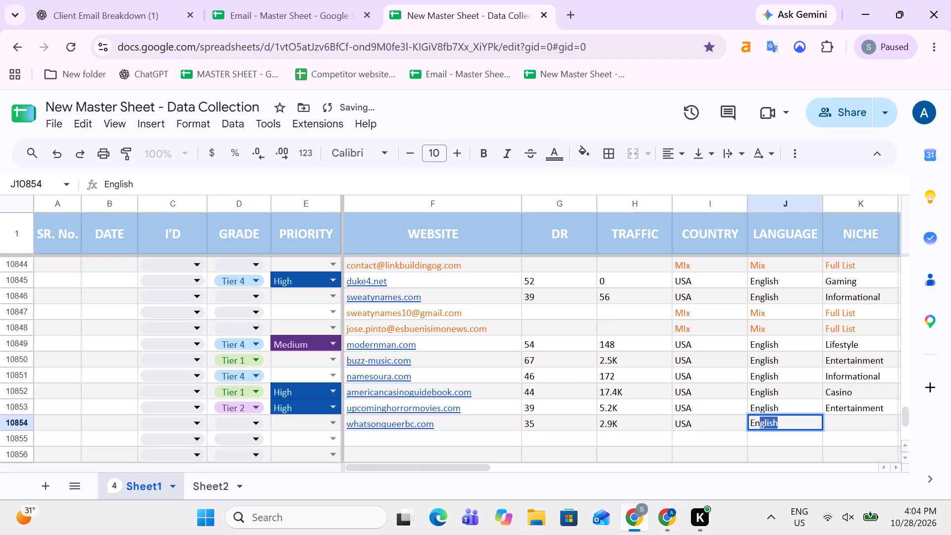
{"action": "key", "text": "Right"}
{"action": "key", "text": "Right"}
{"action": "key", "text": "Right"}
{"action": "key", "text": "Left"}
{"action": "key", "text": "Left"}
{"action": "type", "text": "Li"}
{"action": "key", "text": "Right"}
Search the whatsonqueerbc.com site for Netbet, check the results, and close the site.
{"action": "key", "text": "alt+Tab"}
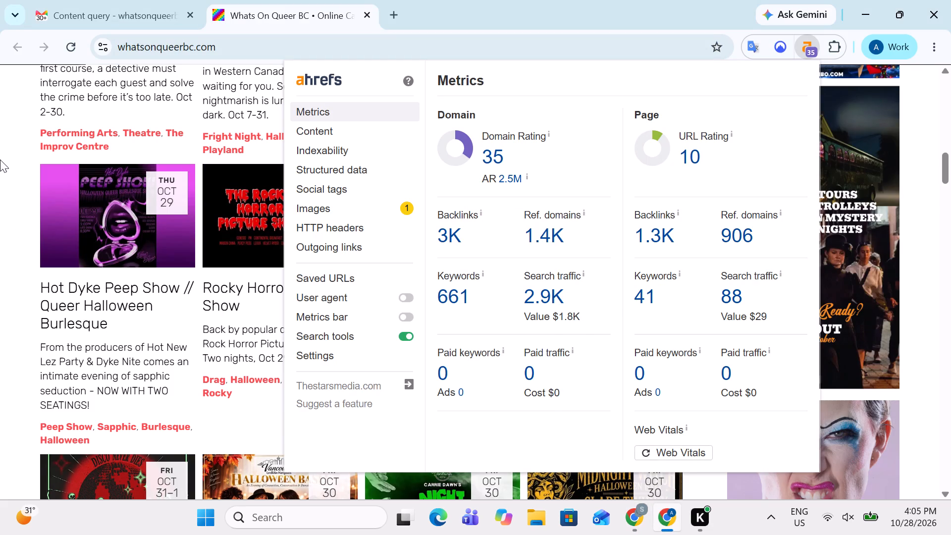
{"action": "left_click", "coordinate": [0, 161]}
{"action": "scroll", "coordinate": [526, 204], "scroll_direction": "up", "scroll_amount": 19}
{"action": "scroll", "coordinate": [888, 284], "scroll_direction": "down", "scroll_amount": 5}
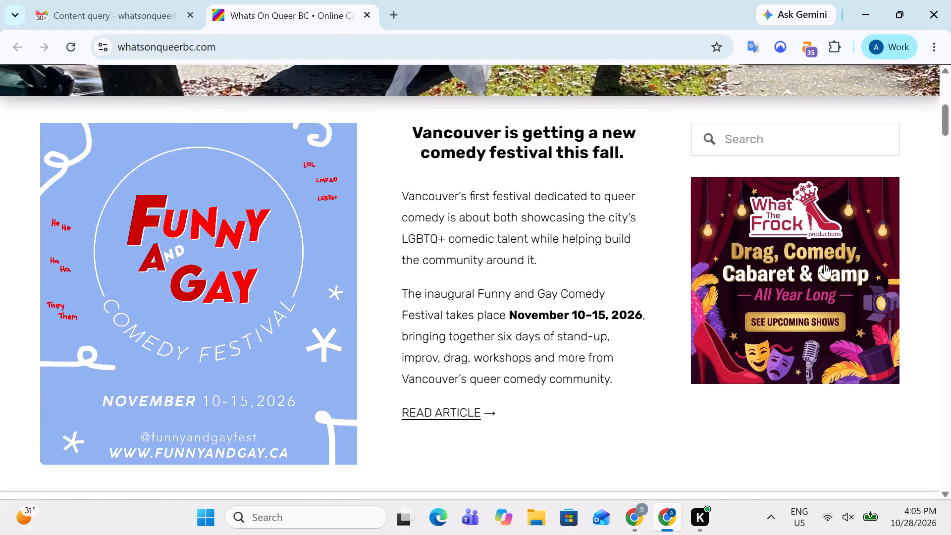
{"action": "left_click", "coordinate": [776, 136]}
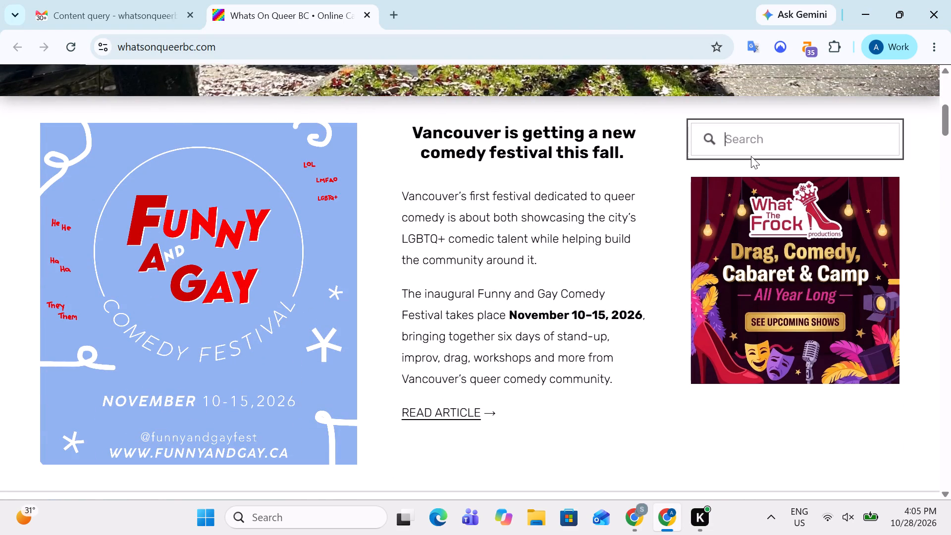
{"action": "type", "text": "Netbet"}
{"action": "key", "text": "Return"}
{"action": "scroll", "coordinate": [723, 199], "scroll_direction": "down", "scroll_amount": 2}
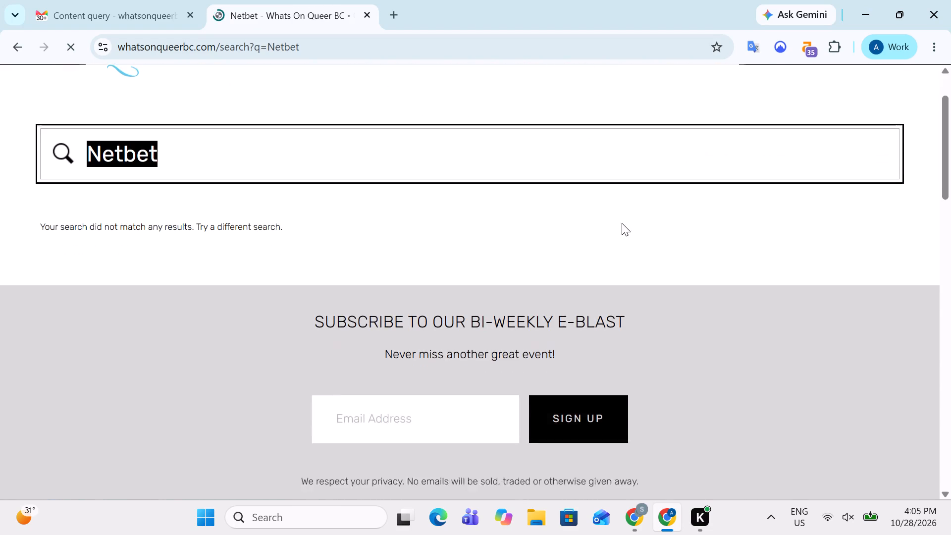
{"action": "left_click", "coordinate": [360, 17]}
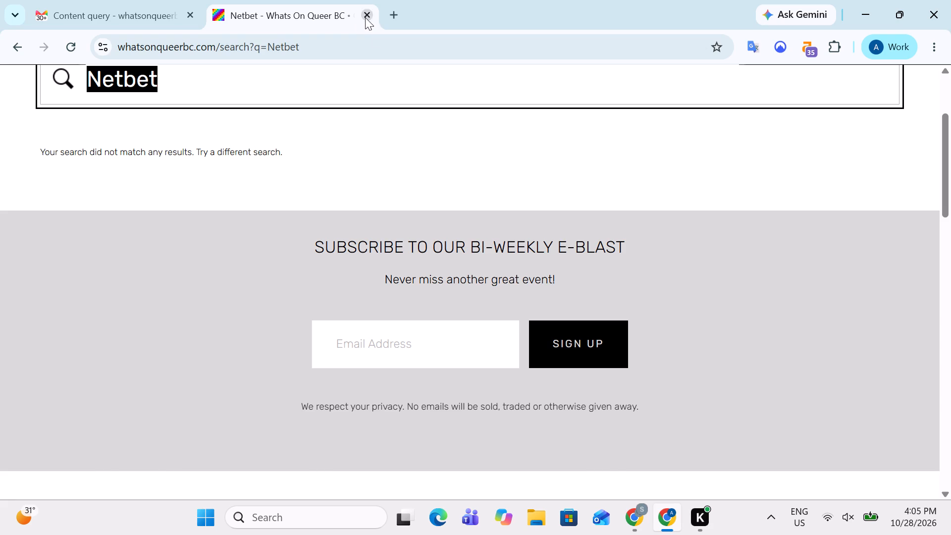
{"action": "left_click", "coordinate": [365, 17]}
Check the offer e-mail's pricing and topic guidelines, and enter 100 as both price and casino price in row 10854.
{"action": "scroll", "coordinate": [494, 290], "scroll_direction": "up", "scroll_amount": 5}
{"action": "left_click", "coordinate": [487, 233]}
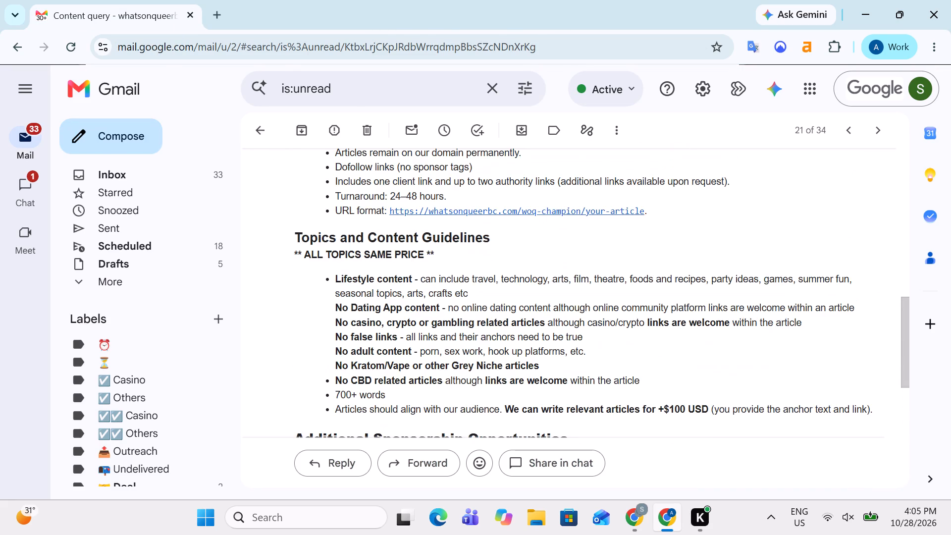
{"action": "key", "text": "alt+Tab"}
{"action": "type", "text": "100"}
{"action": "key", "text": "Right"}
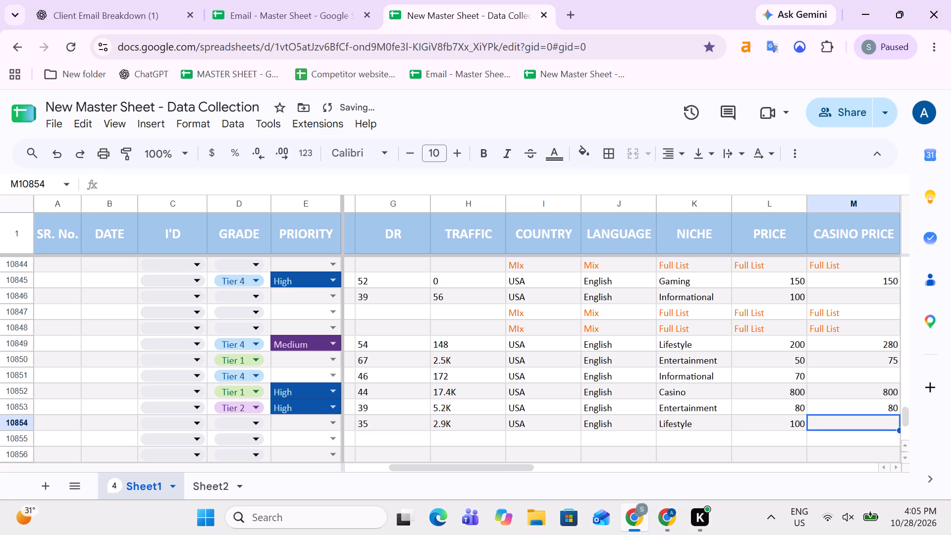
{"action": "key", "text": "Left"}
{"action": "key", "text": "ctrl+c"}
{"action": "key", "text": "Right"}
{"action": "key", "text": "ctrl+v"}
Set the website type of whatsonqueerbc.com in row 10854 to Unique.
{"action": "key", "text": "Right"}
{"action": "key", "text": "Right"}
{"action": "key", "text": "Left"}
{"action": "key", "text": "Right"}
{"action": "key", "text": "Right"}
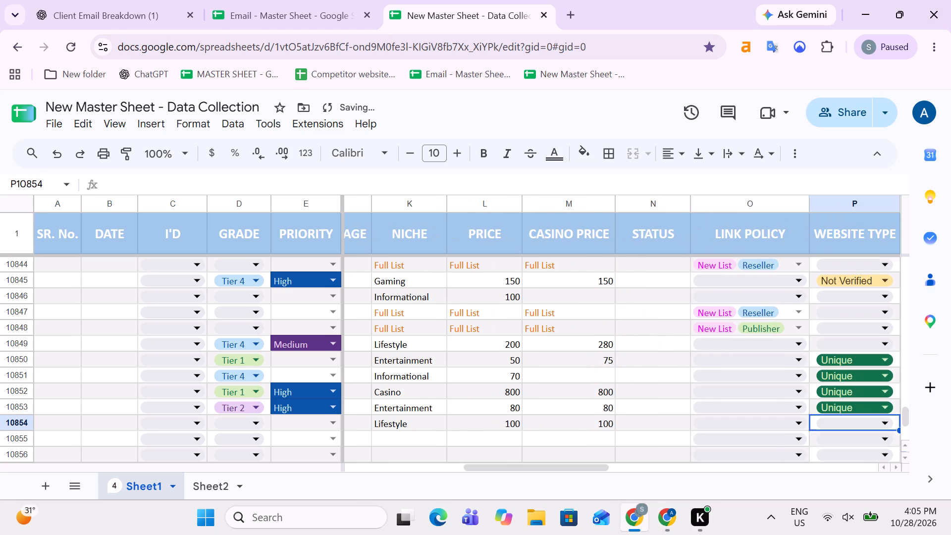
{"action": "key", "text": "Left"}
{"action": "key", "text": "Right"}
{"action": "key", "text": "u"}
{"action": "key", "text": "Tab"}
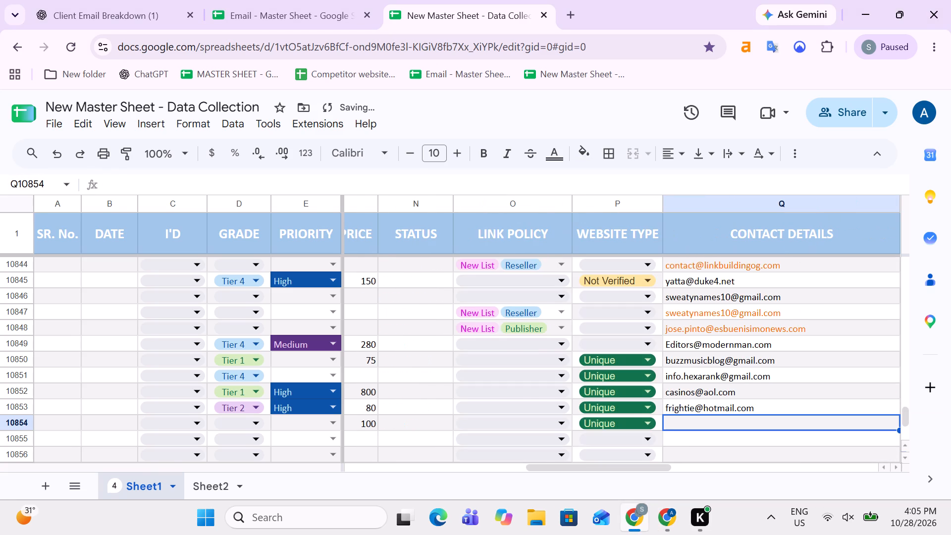
Copy the sender's e-mail address from the Gmail offer into the contact details of row 10854.
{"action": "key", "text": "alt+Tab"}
{"action": "scroll", "coordinate": [388, 251], "scroll_direction": "up", "scroll_amount": 3}
{"action": "scroll", "coordinate": [334, 252], "scroll_direction": "up", "scroll_amount": 2}
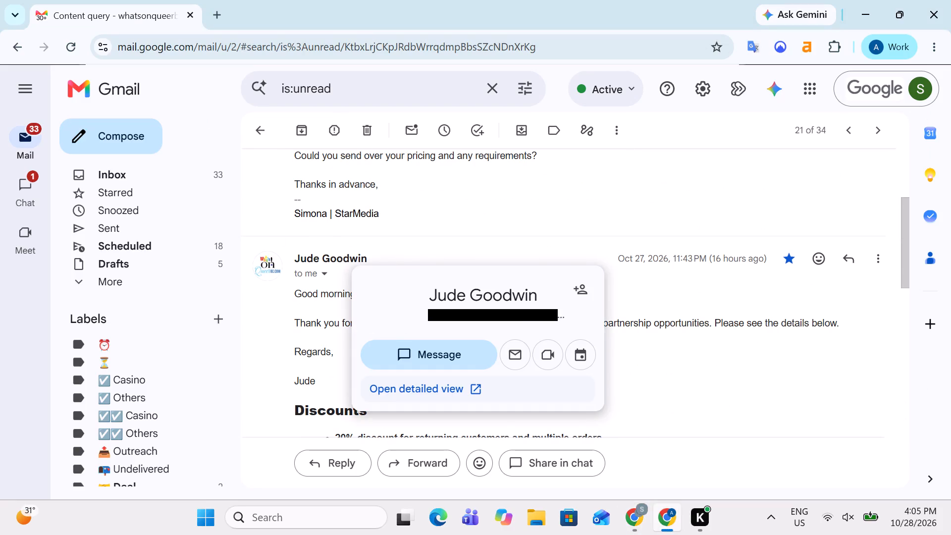
{"action": "left_click", "coordinate": [561, 310]}
{"action": "key", "text": "alt+Tab"}
{"action": "key", "text": "ctrl+v"}
Set the priority of whatsonqueerbc.com in row 10854 to High.
{"action": "key", "text": "Left"}
{"action": "key", "text": "Left"}
{"action": "key", "text": "Left"}
{"action": "key", "text": "Left"}
{"action": "key", "text": "Left"}
{"action": "key", "text": "Left"}
{"action": "key", "text": "Left"}
{"action": "key", "text": "Left"}
{"action": "key", "text": "Left"}
{"action": "key", "text": "Left"}
{"action": "key", "text": "Left"}
{"action": "key", "text": "Left"}
{"action": "key", "text": "Left"}
{"action": "key", "text": "Left"}
{"action": "key", "text": "Left"}
{"action": "key", "text": "Left"}
{"action": "key", "text": "Left"}
{"action": "key", "text": "Left"}
{"action": "key", "text": "Left"}
{"action": "key", "text": "Left"}
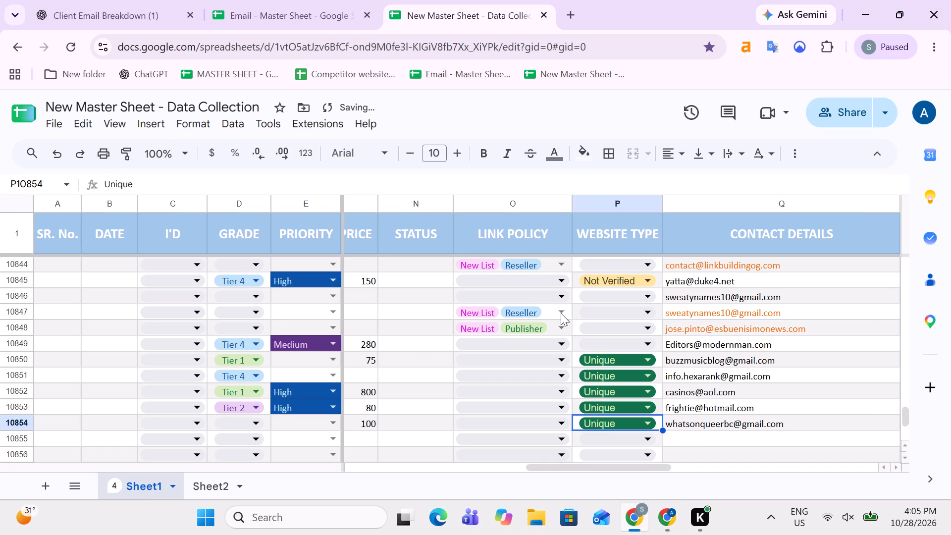
{"action": "key", "text": "Right"}
{"action": "key", "text": "Right"}
{"action": "key", "text": "Right"}
{"action": "key", "text": "Right"}
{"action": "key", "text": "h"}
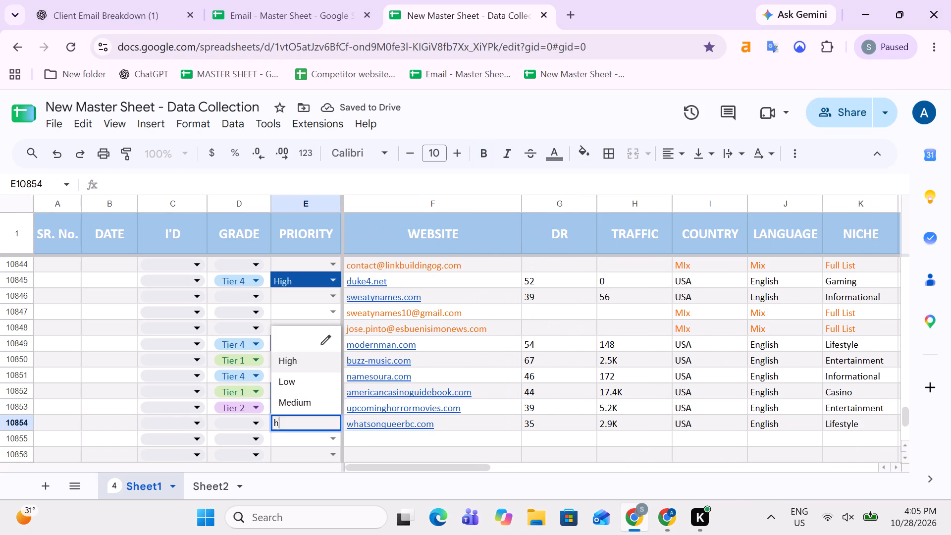
{"action": "key", "text": "Down"}
{"action": "key", "text": "Return"}
Open the grade choices for whatsonqueerbc.com in row 10854.
{"action": "key", "text": "Up"}
{"action": "key", "text": "Left"}
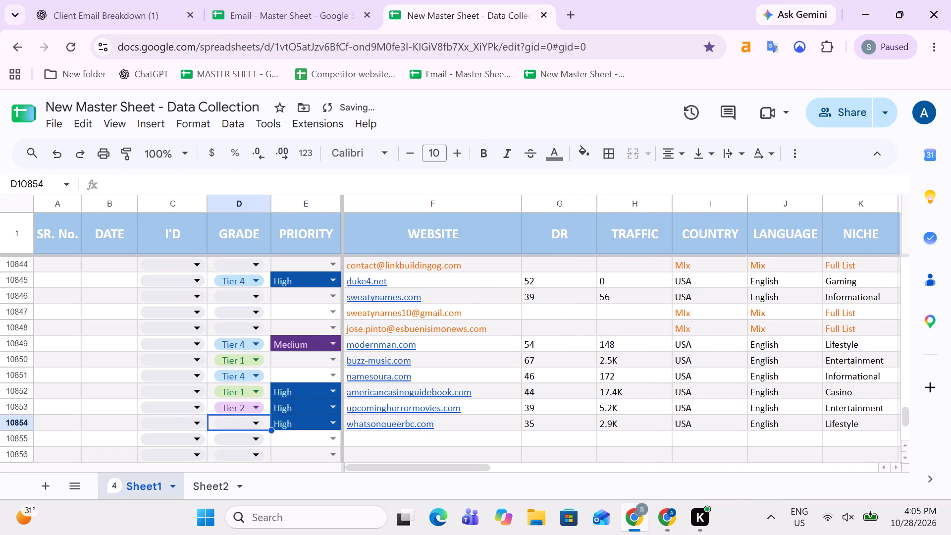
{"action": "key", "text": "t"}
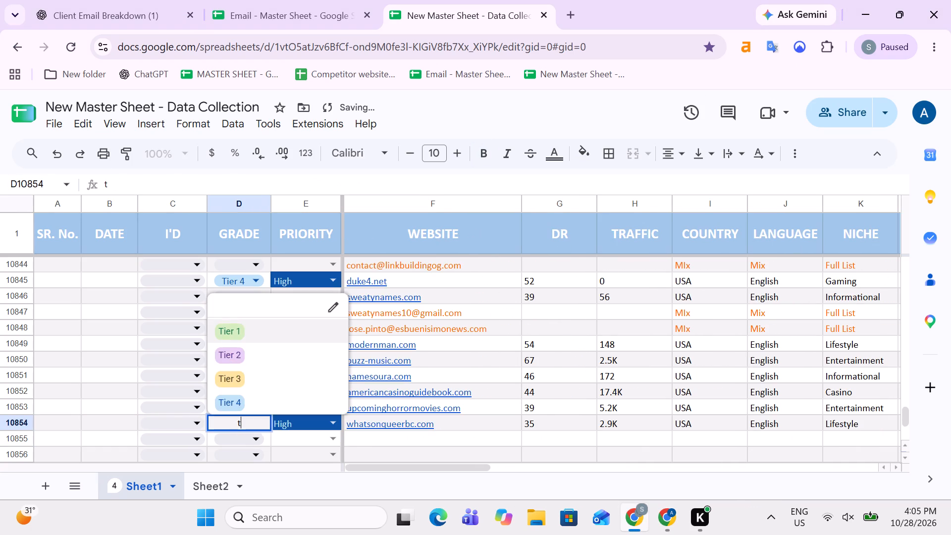